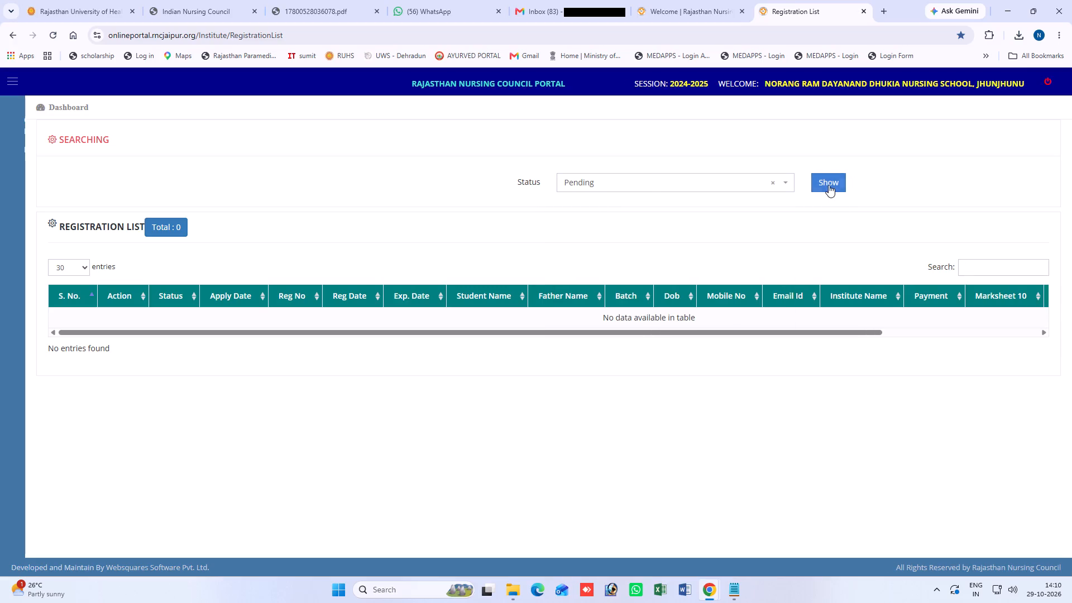
# Submit the pending registration with serial number 2 to RNC with batch 2022-2023, accepting the document declaration.
pyautogui.scroll(-5, 460, 265)
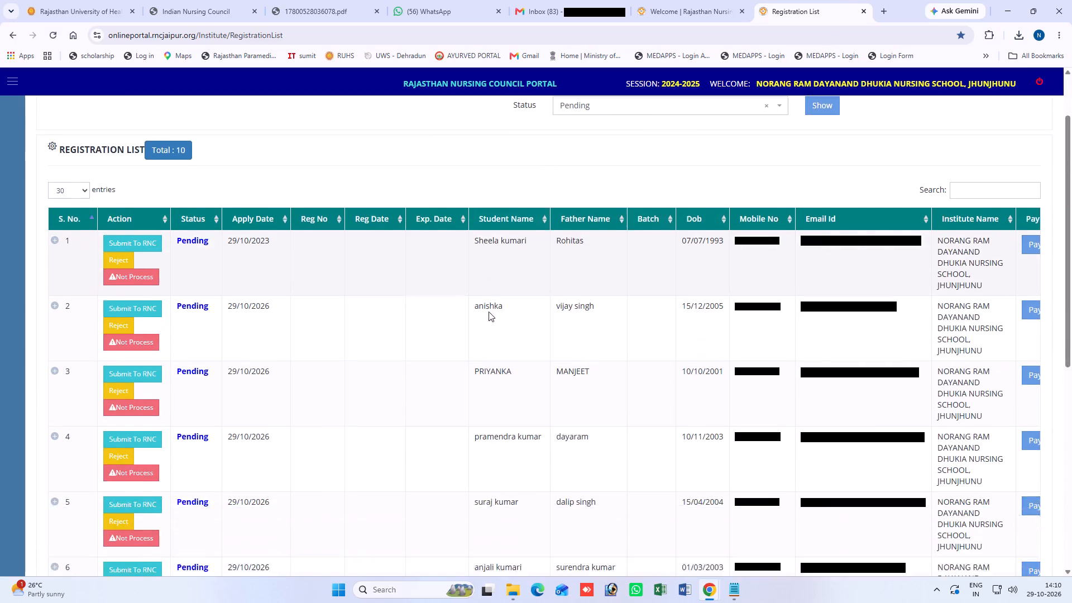
pyautogui.scroll(-2, 489, 312)
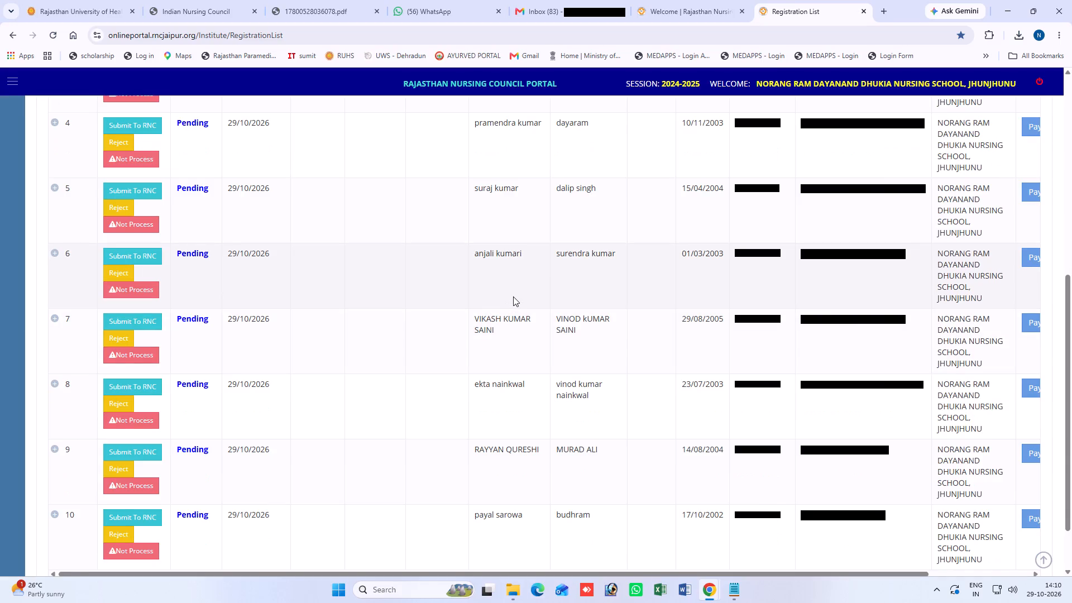
pyautogui.scroll(3, 605, 332)
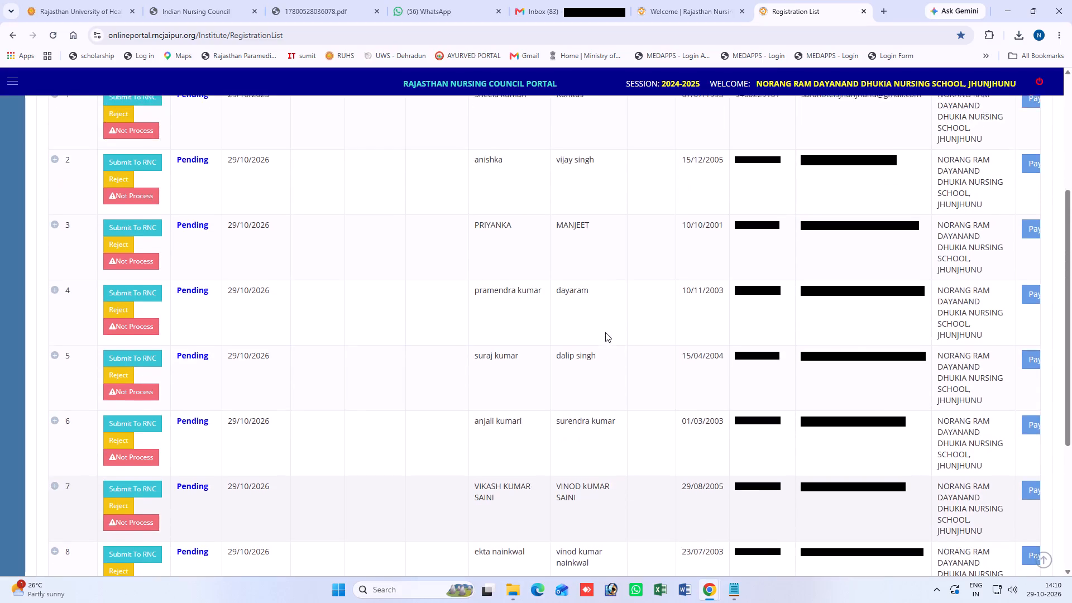
pyautogui.scroll(3, 605, 332)
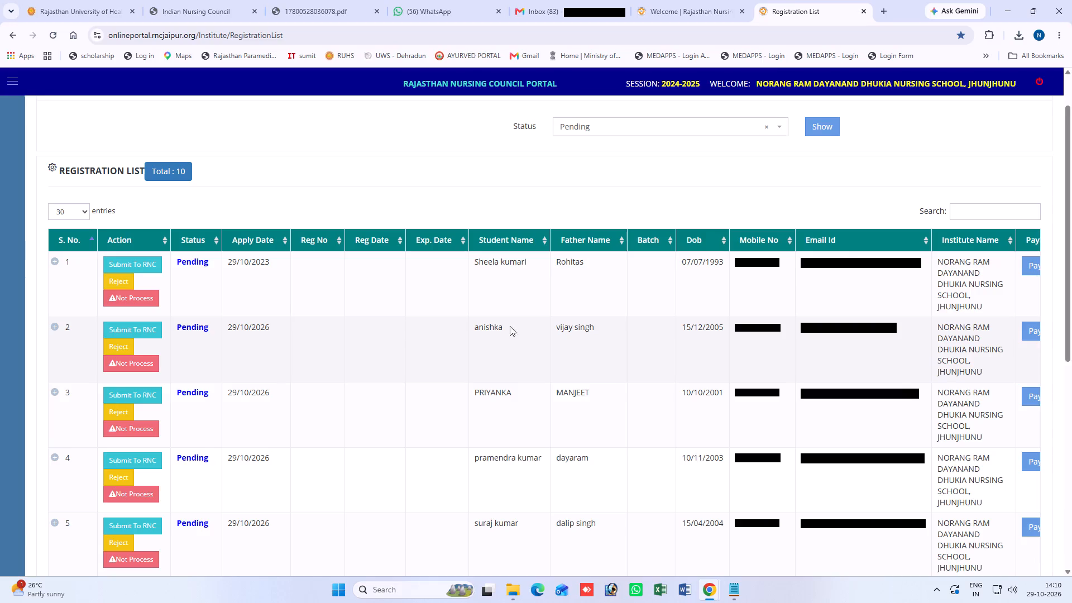
pyautogui.click(135, 328)
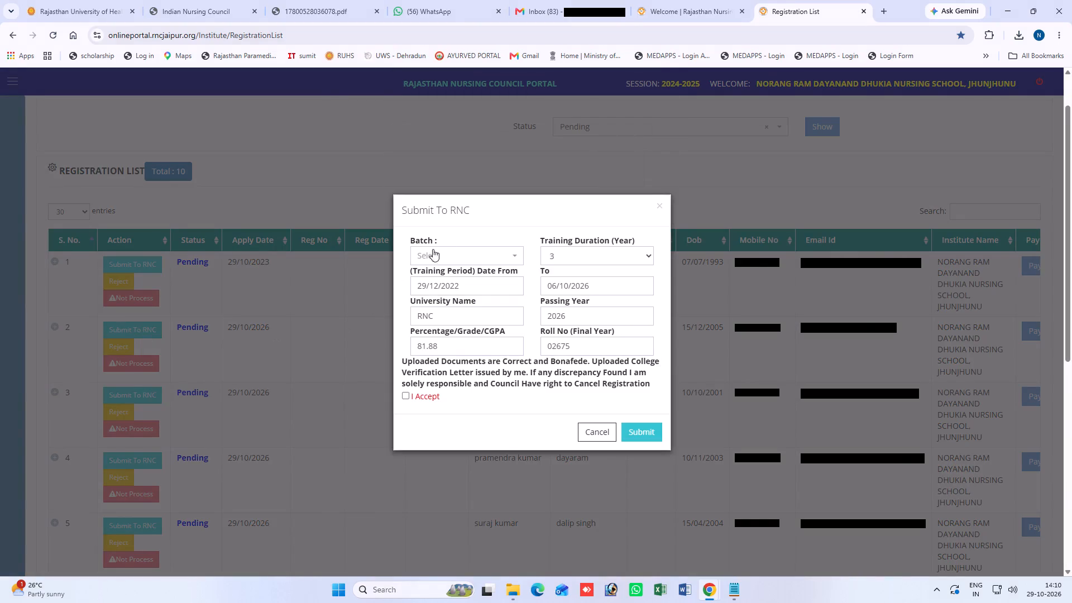
pyautogui.click(440, 257)
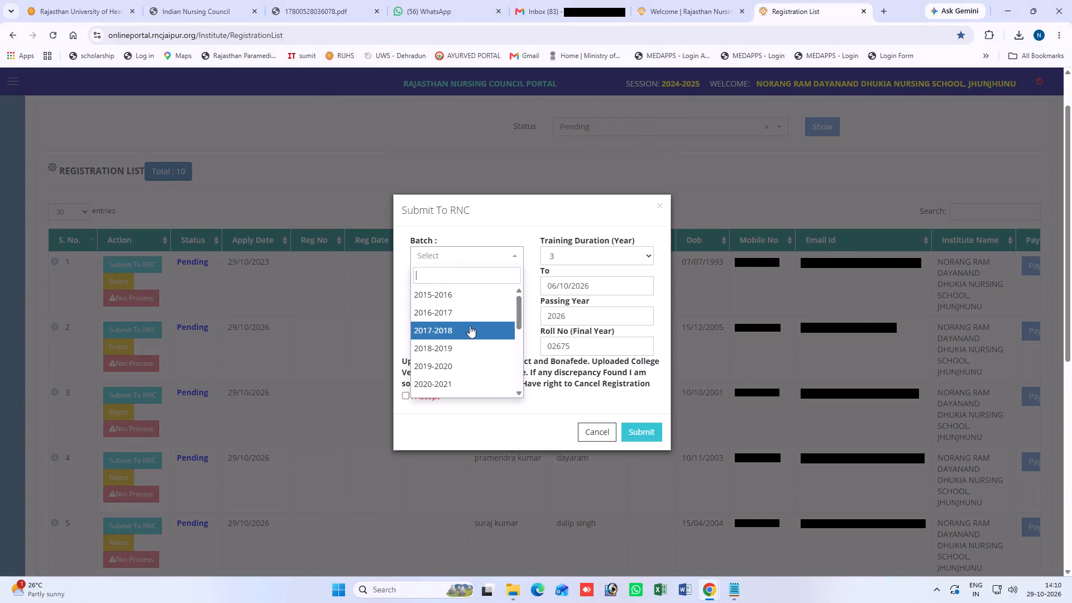
pyautogui.scroll(-3, 470, 346)
pyautogui.click(448, 356)
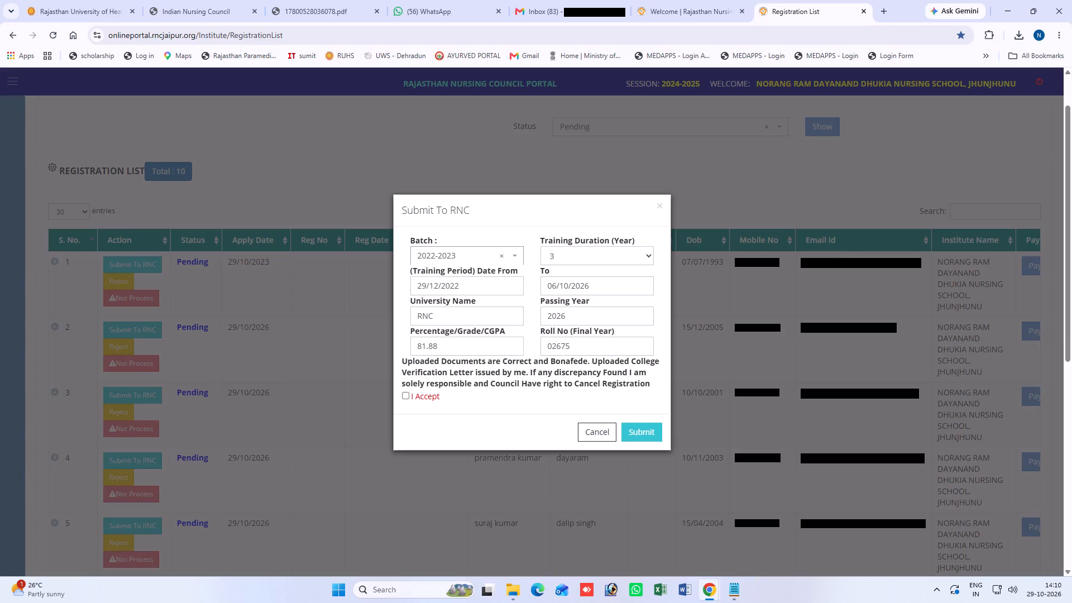
pyautogui.click(403, 399)
pyautogui.click(651, 439)
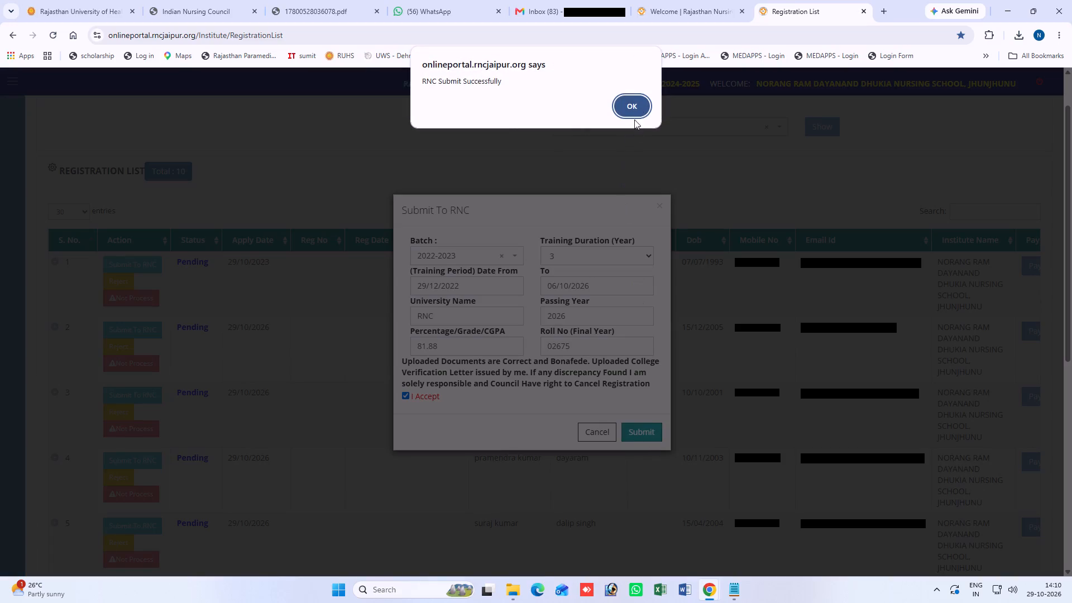
pyautogui.click(637, 103)
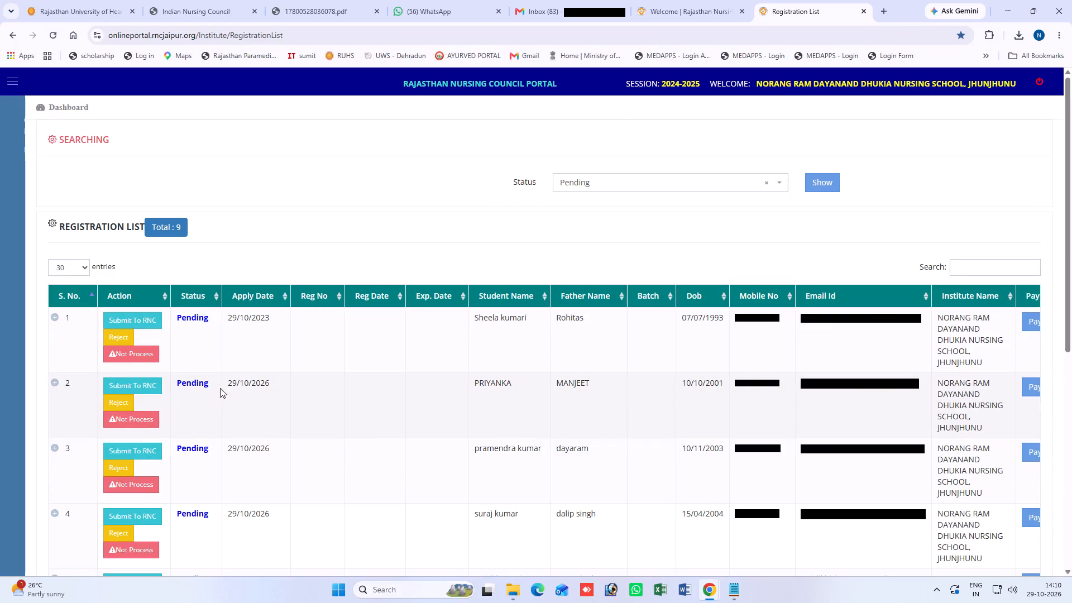
# Submit the next pending registration, now at serial number 2, to RNC with batch 2022-2023 and the declaration accepted.
pyautogui.click(135, 382)
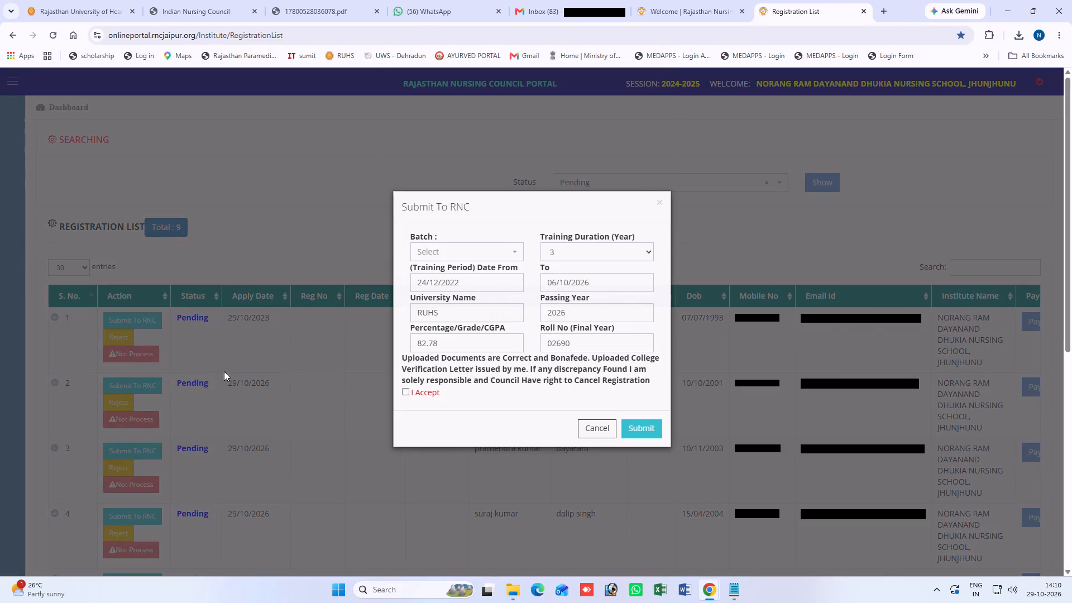
pyautogui.click(439, 254)
pyautogui.scroll(-2, 486, 368)
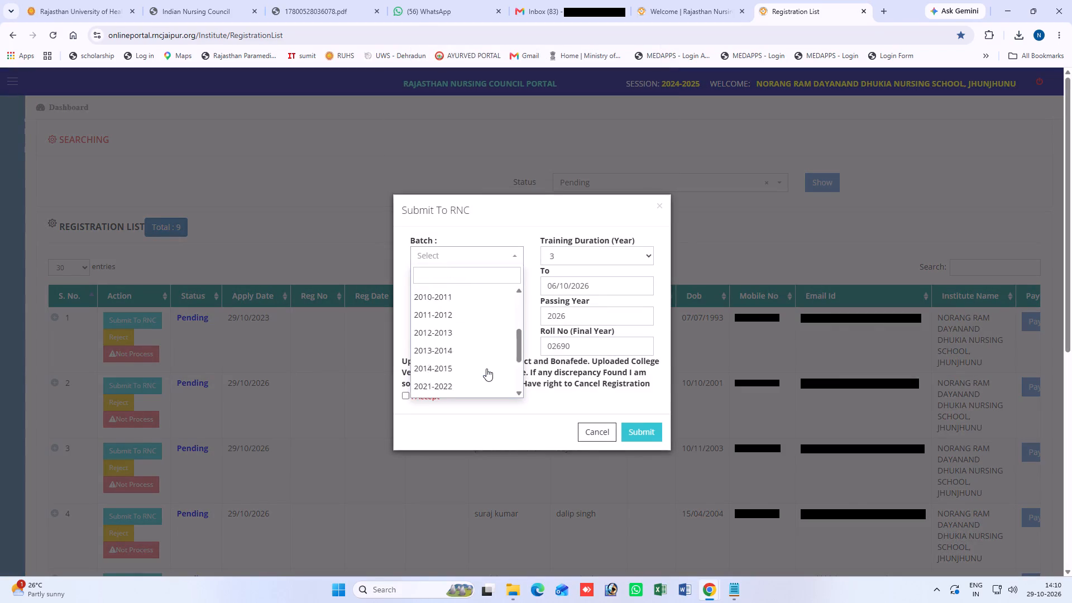
pyautogui.scroll(-1, 486, 368)
pyautogui.click(453, 356)
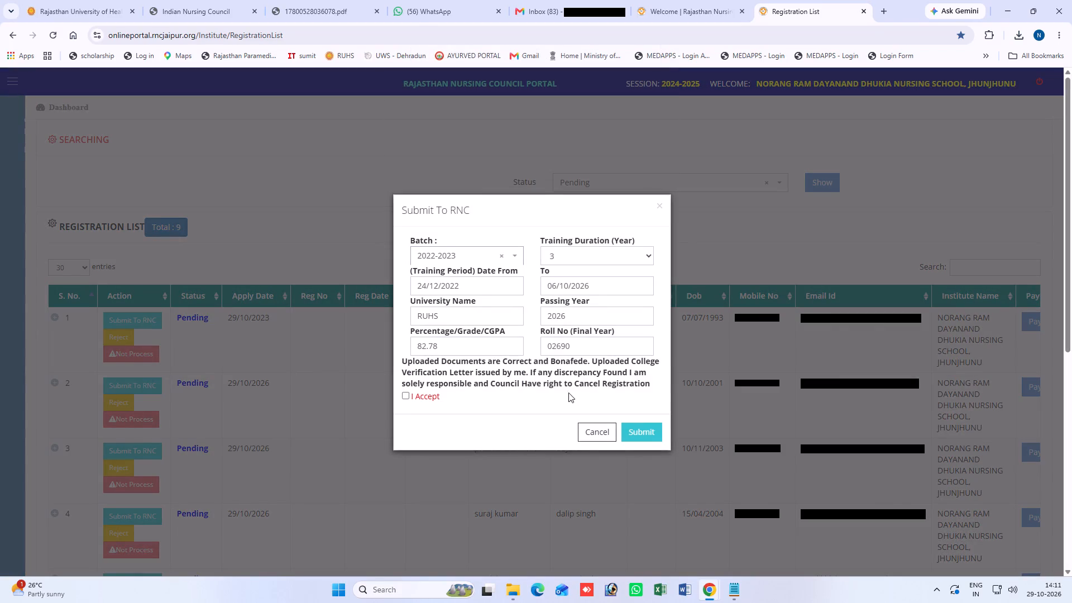
pyautogui.click(409, 398)
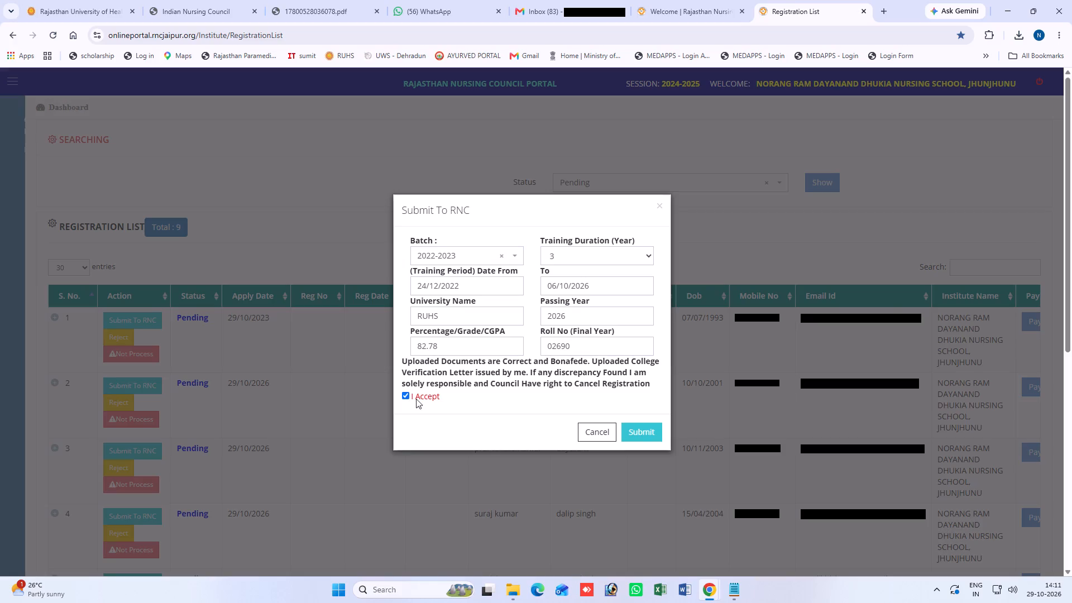
pyautogui.click(647, 432)
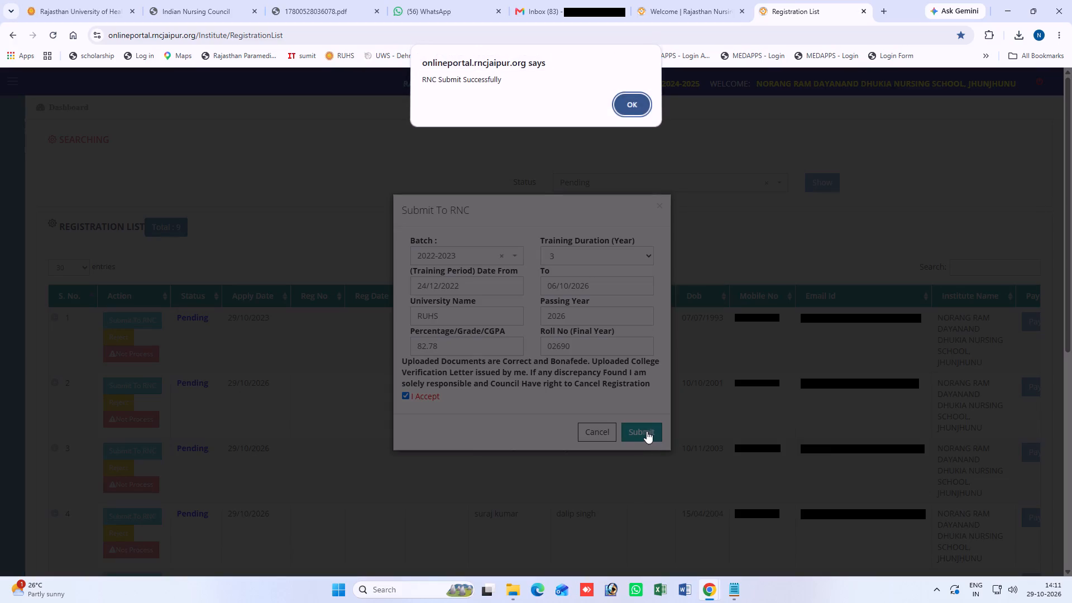
pyautogui.click(630, 111)
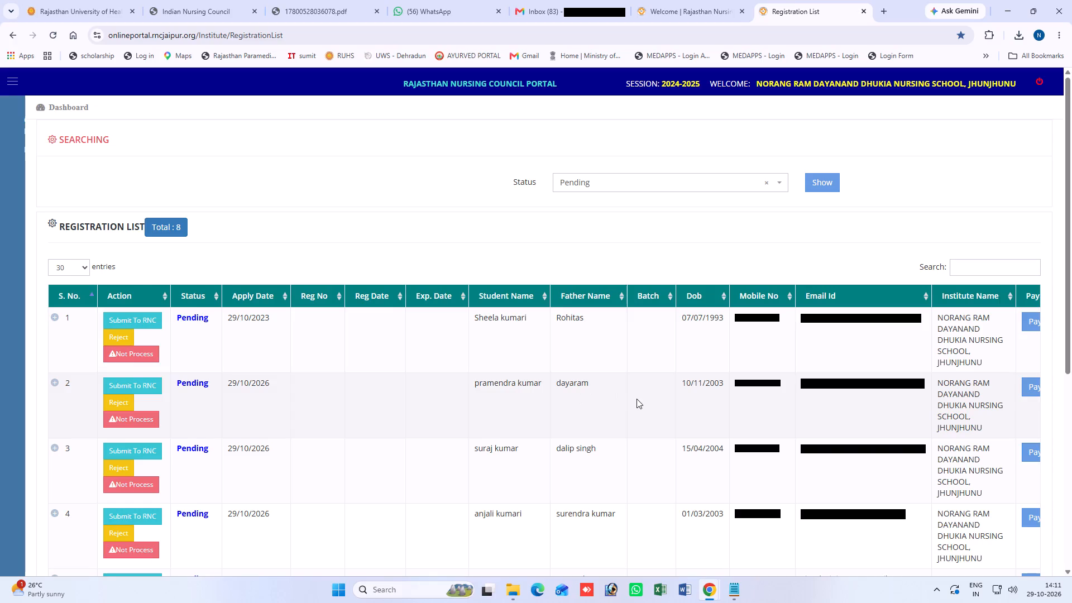
# Submit the following serial number 2 pending registration to RNC, choosing batch 2022-2023 and accepting the declaration.
pyautogui.click(142, 381)
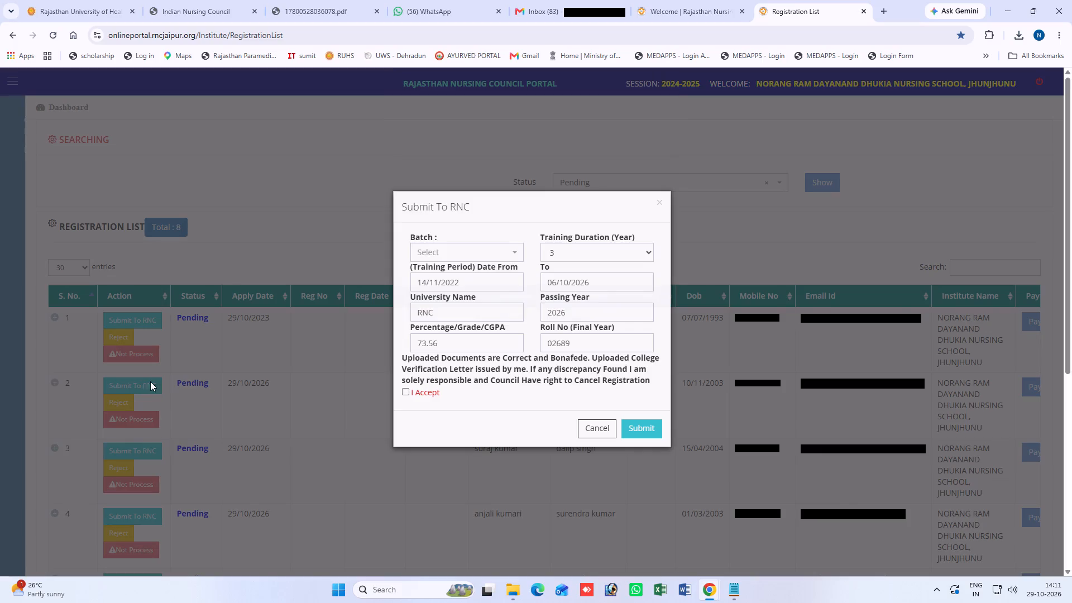
pyautogui.click(448, 253)
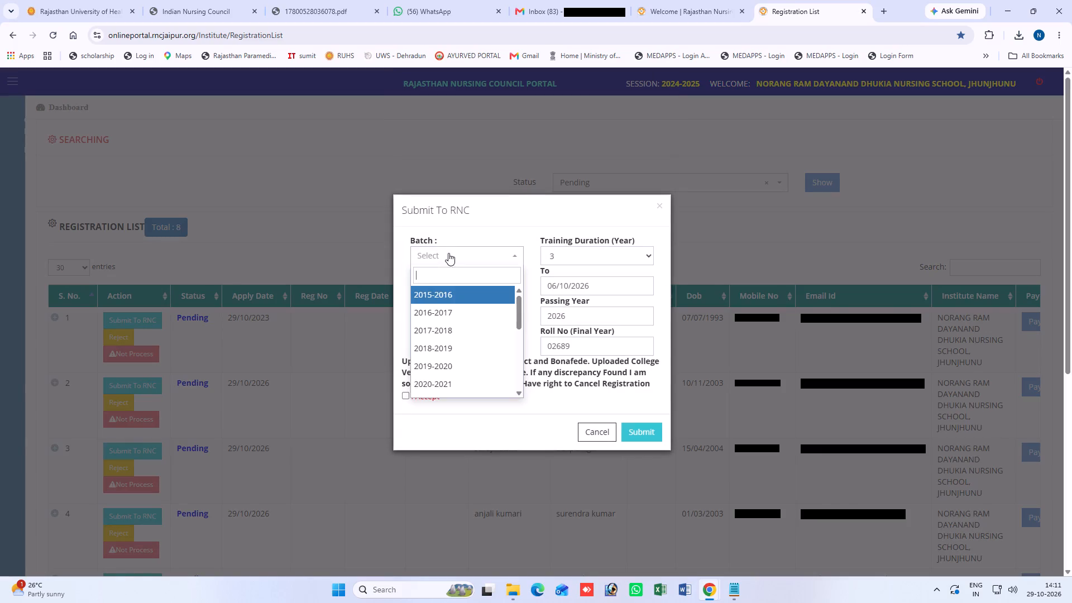
pyautogui.scroll(-3, 460, 380)
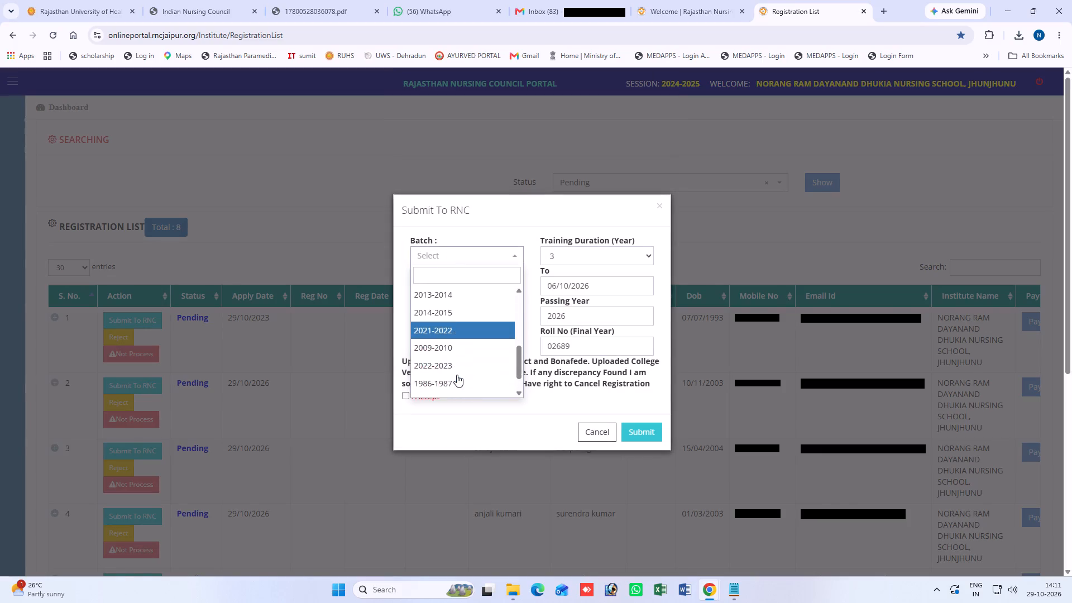
pyautogui.scroll(-1, 457, 375)
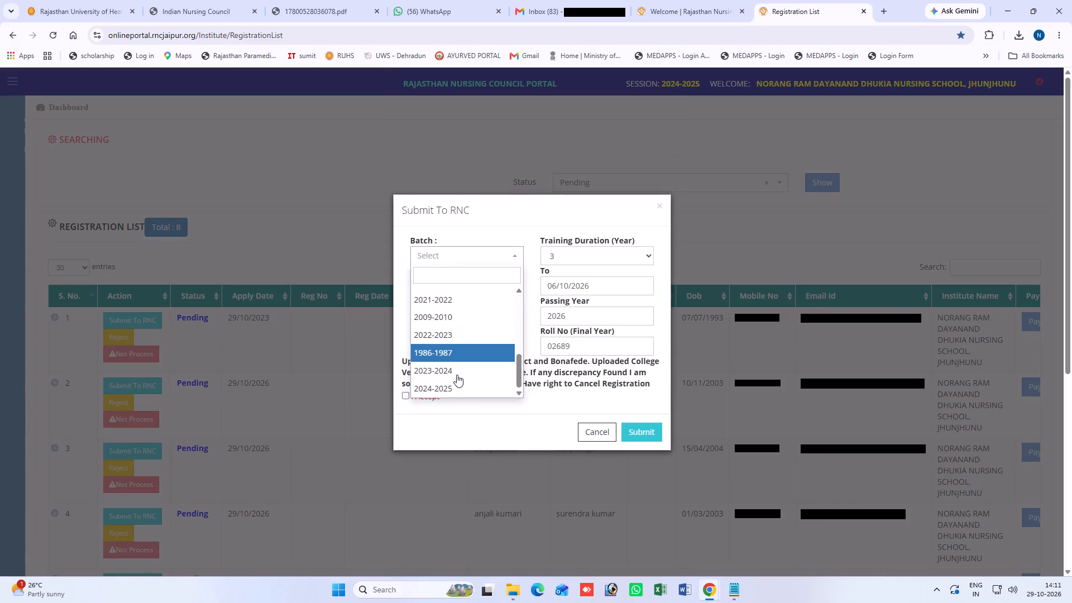
pyautogui.click(449, 333)
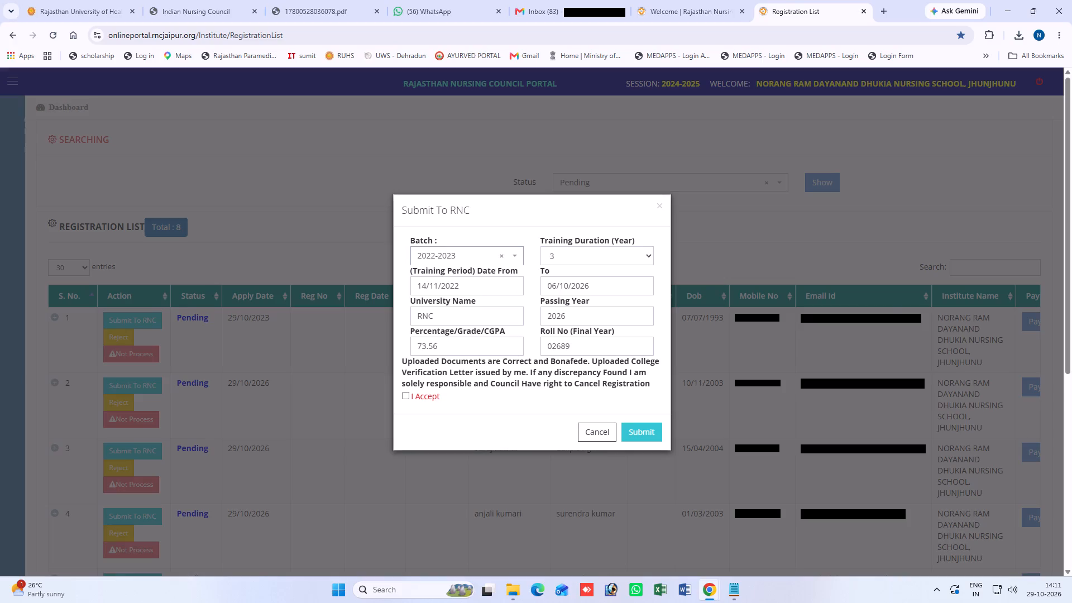
pyautogui.click(405, 396)
pyautogui.click(635, 431)
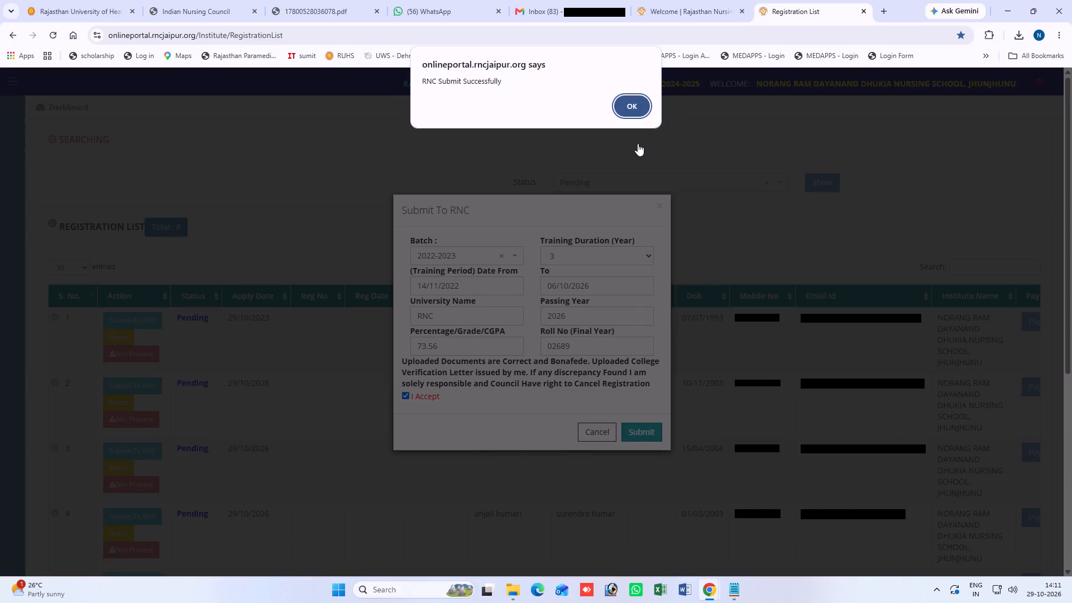
pyautogui.click(635, 108)
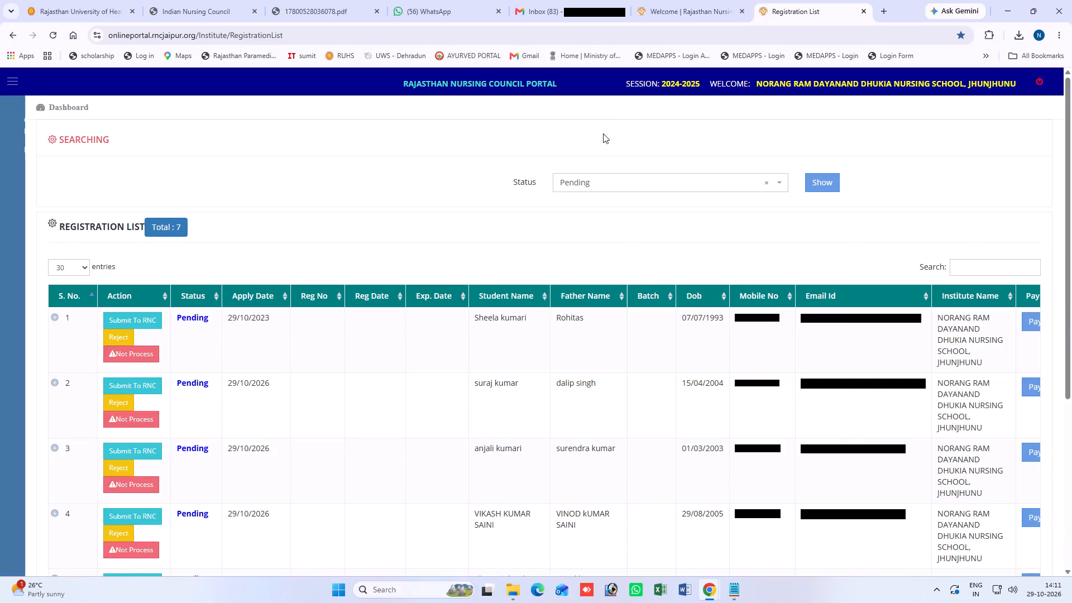
# Submit the pending registration now listed at serial number 2 to RNC with batch 2022-2023, accepting the declaration.
pyautogui.click(134, 385)
pyautogui.click(444, 253)
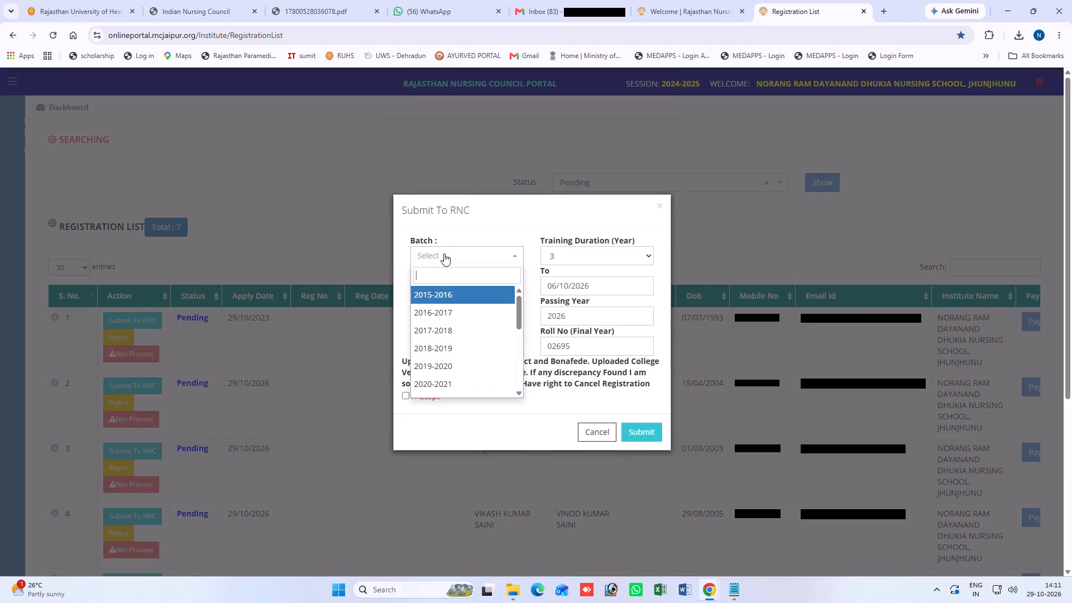
pyautogui.scroll(-4, 471, 348)
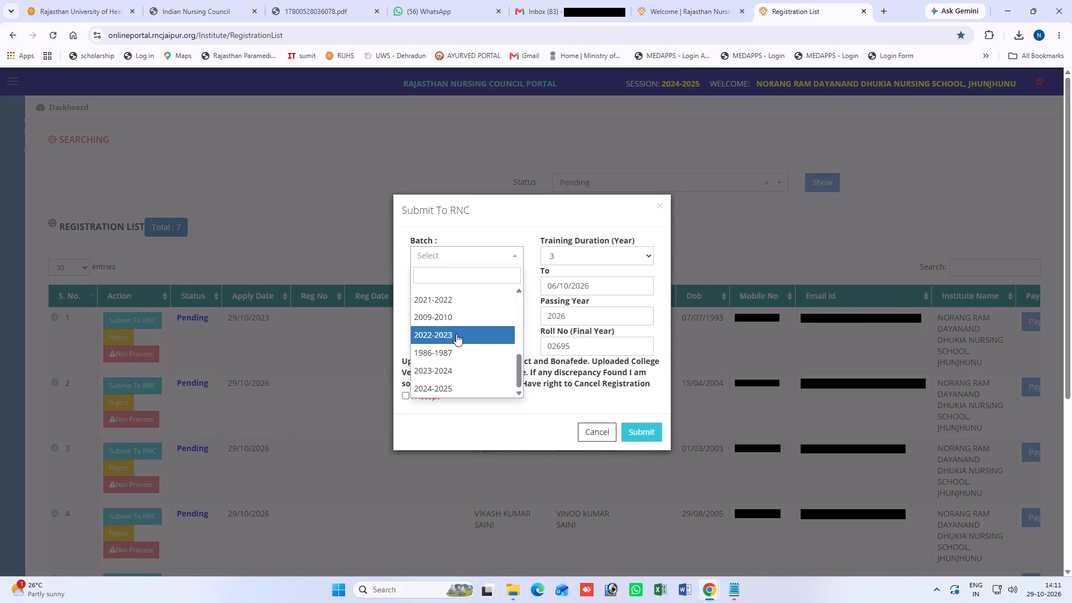
pyautogui.click(453, 327)
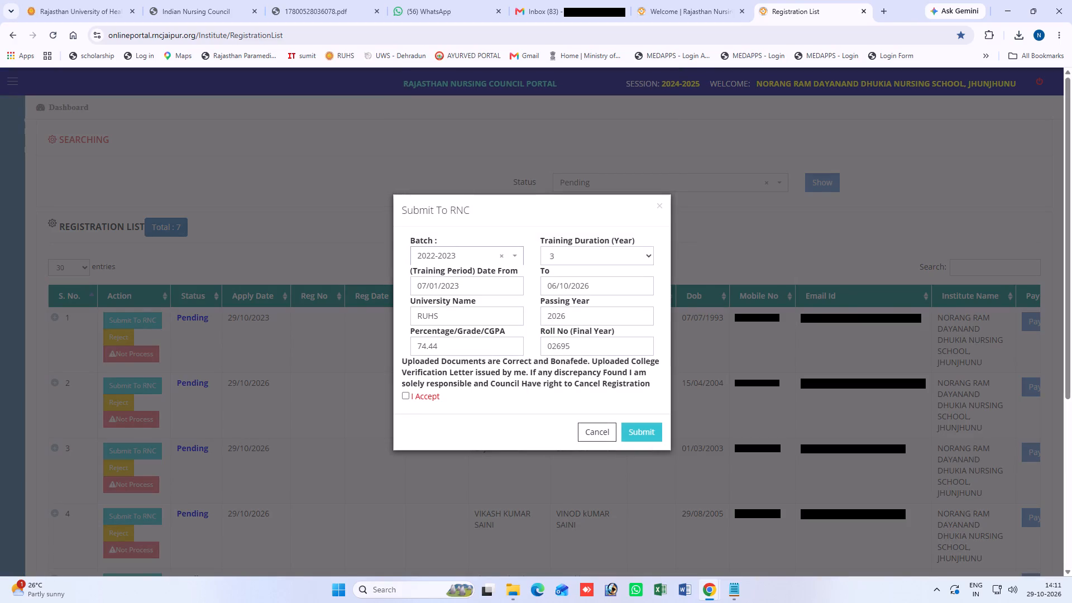
pyautogui.click(402, 394)
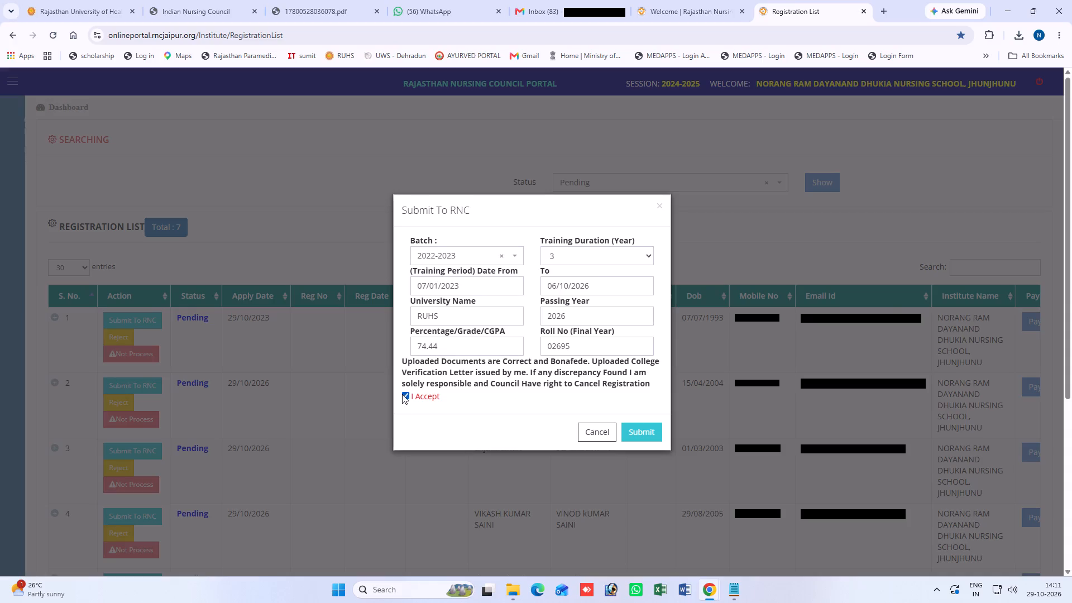
pyautogui.click(648, 432)
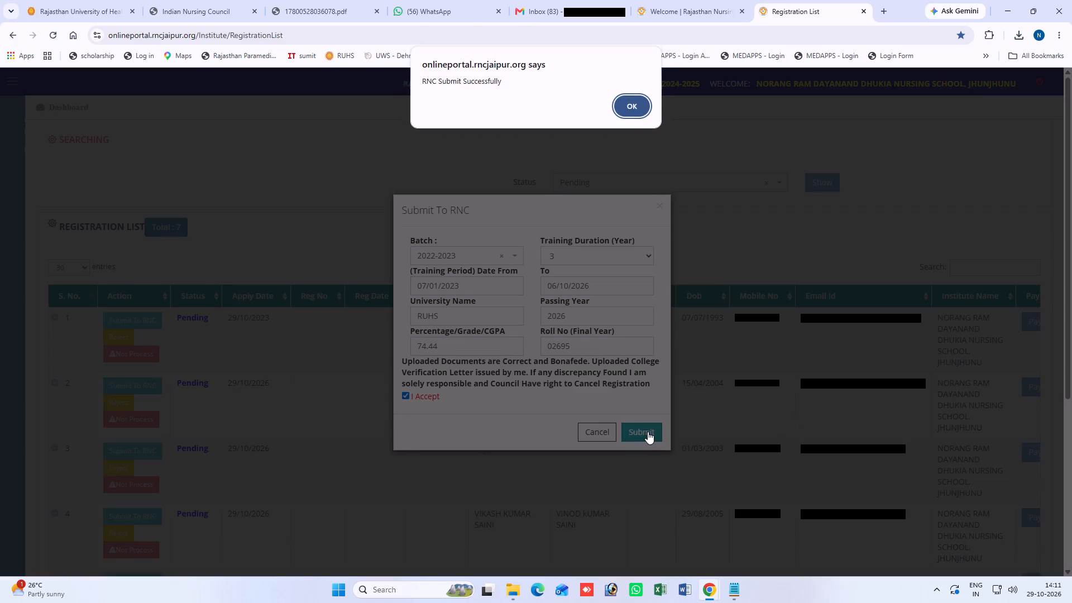
pyautogui.click(635, 107)
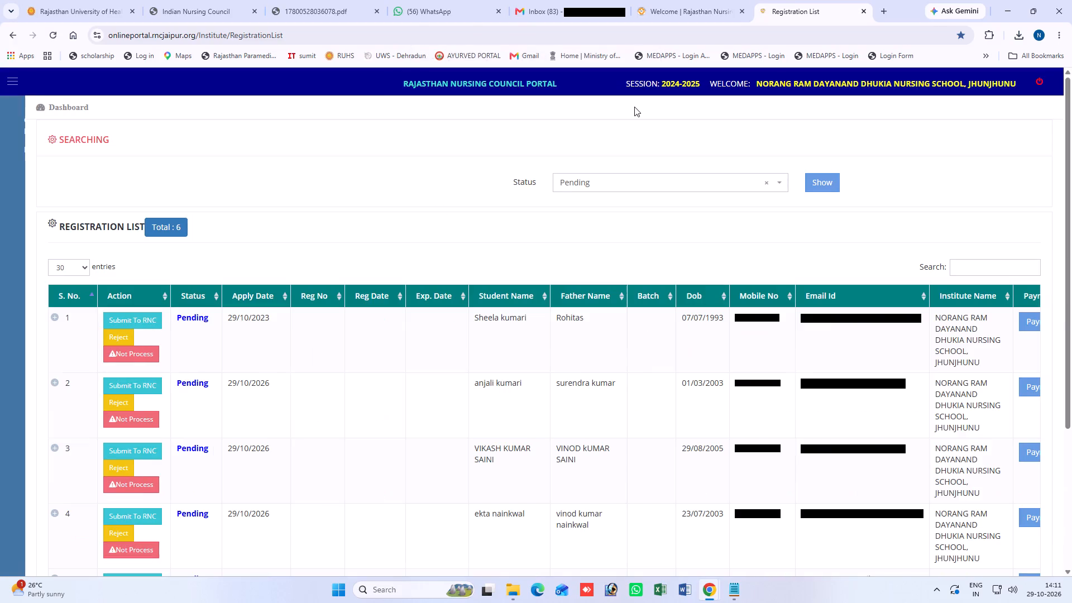
# Submit the pending registration at serial number 2 to RNC with batch 2022-2023, accepting the document declaration.
pyautogui.click(126, 384)
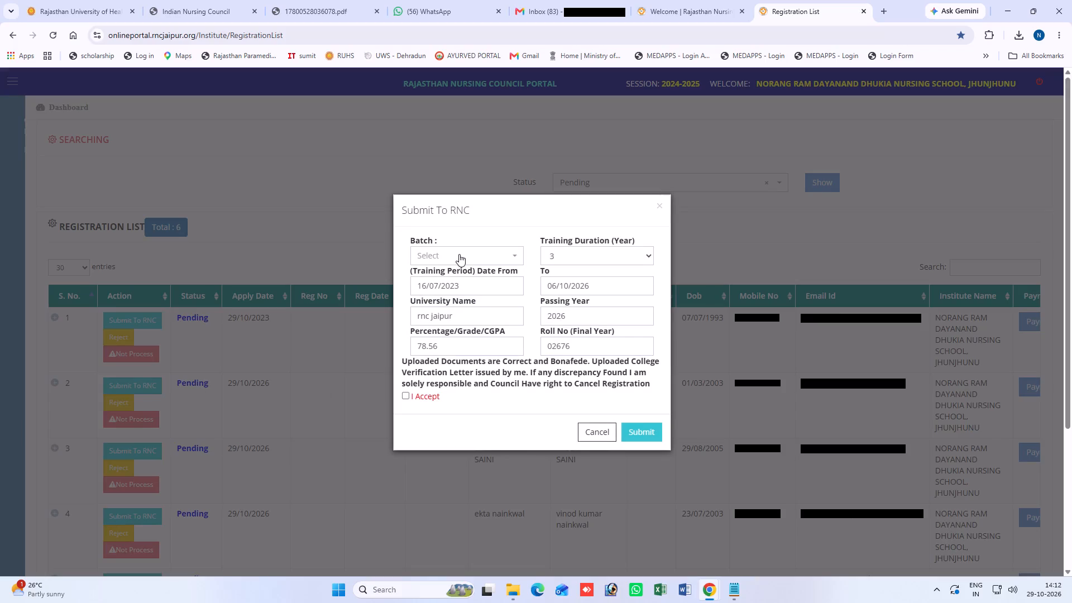
pyautogui.click(459, 254)
pyautogui.scroll(-2, 471, 327)
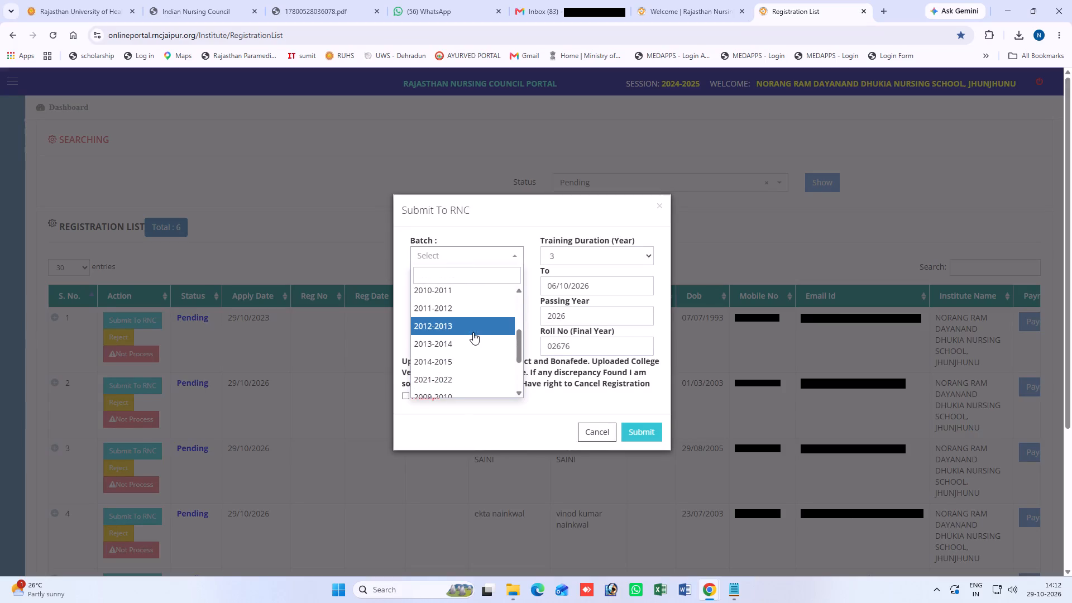
pyautogui.scroll(-1, 473, 332)
pyautogui.click(453, 358)
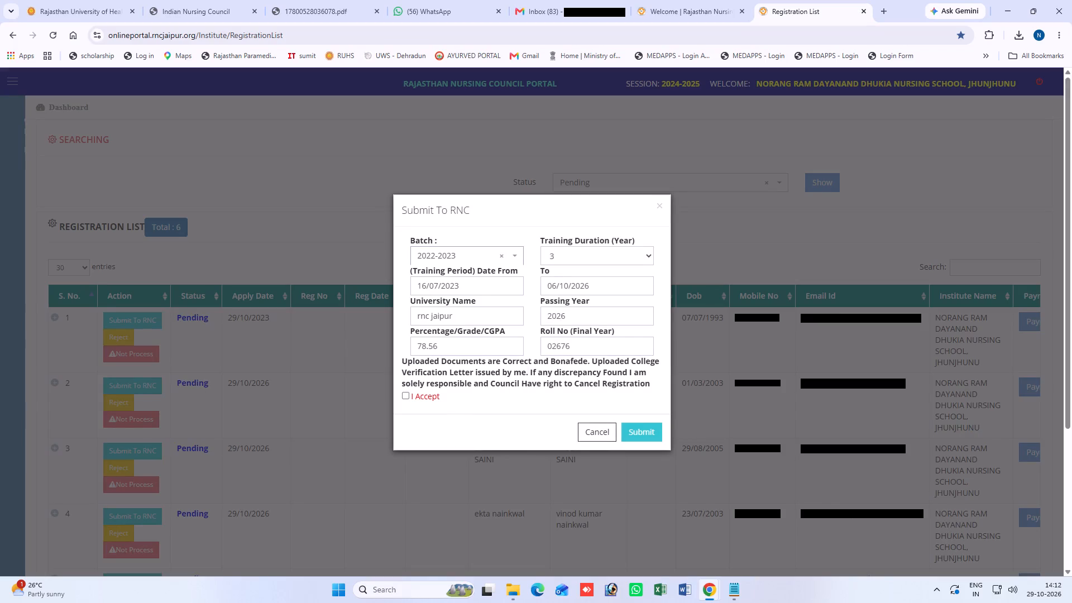
pyautogui.click(408, 396)
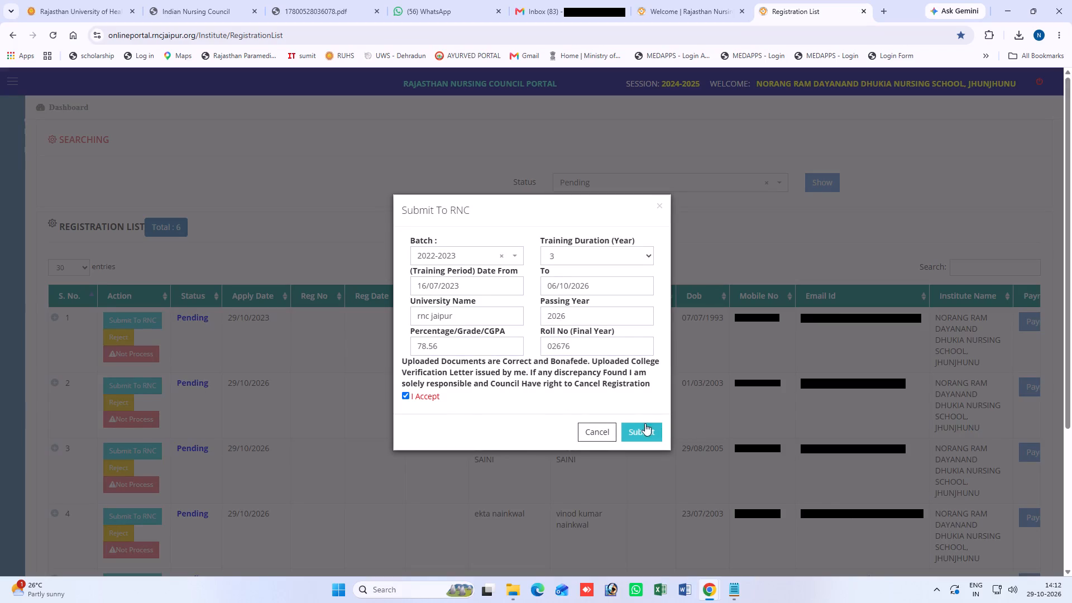
pyautogui.click(638, 430)
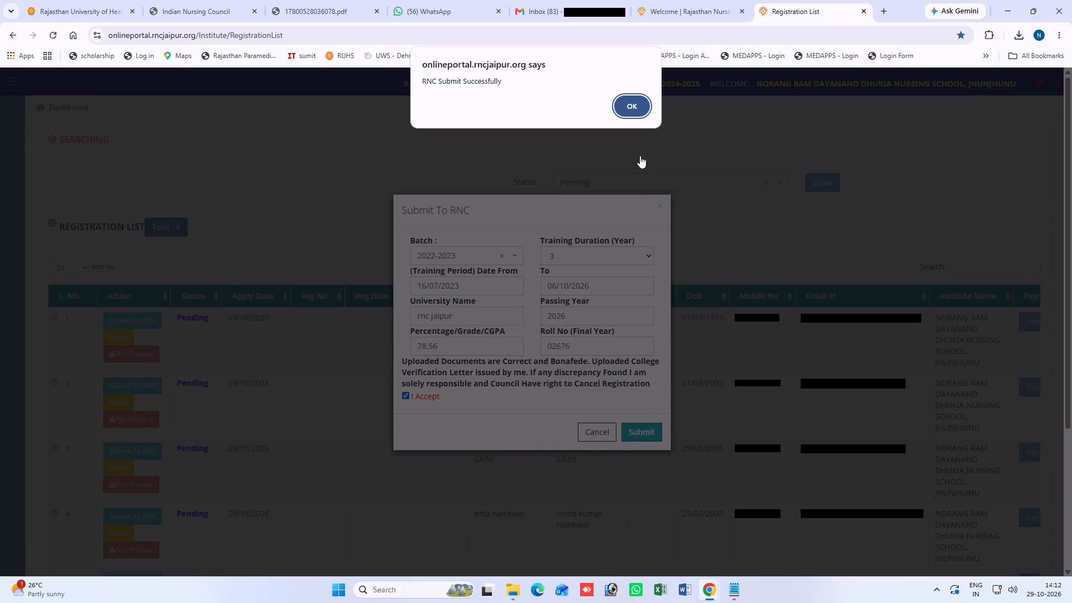
pyautogui.click(640, 111)
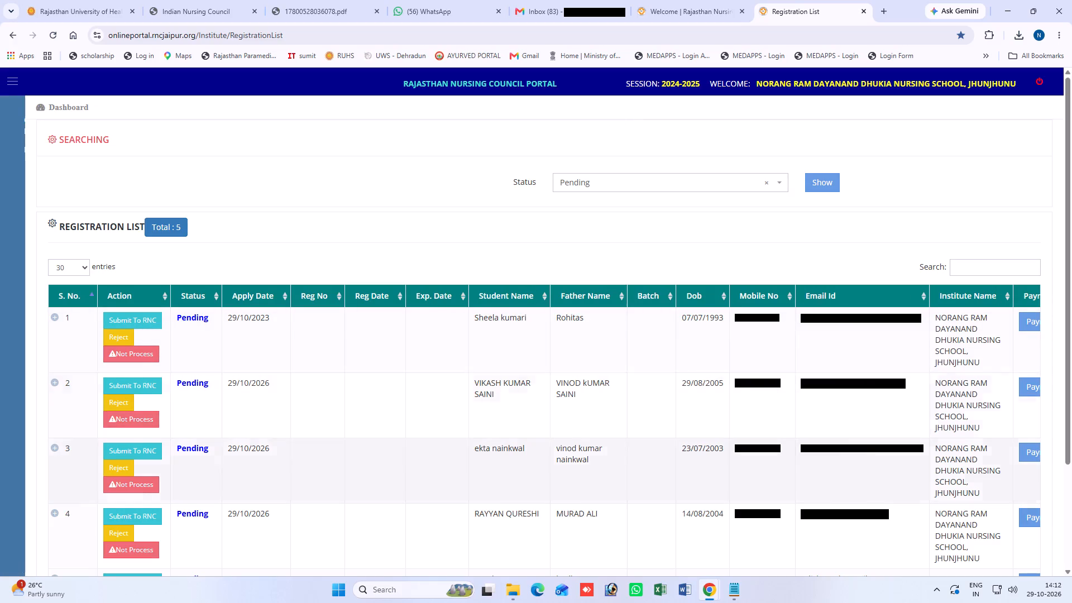
# Submit the next 29/10/2026 registration, listed at serial number 2, to RNC under batch 2022-2023 with the declaration accepted.
pyautogui.click(119, 379)
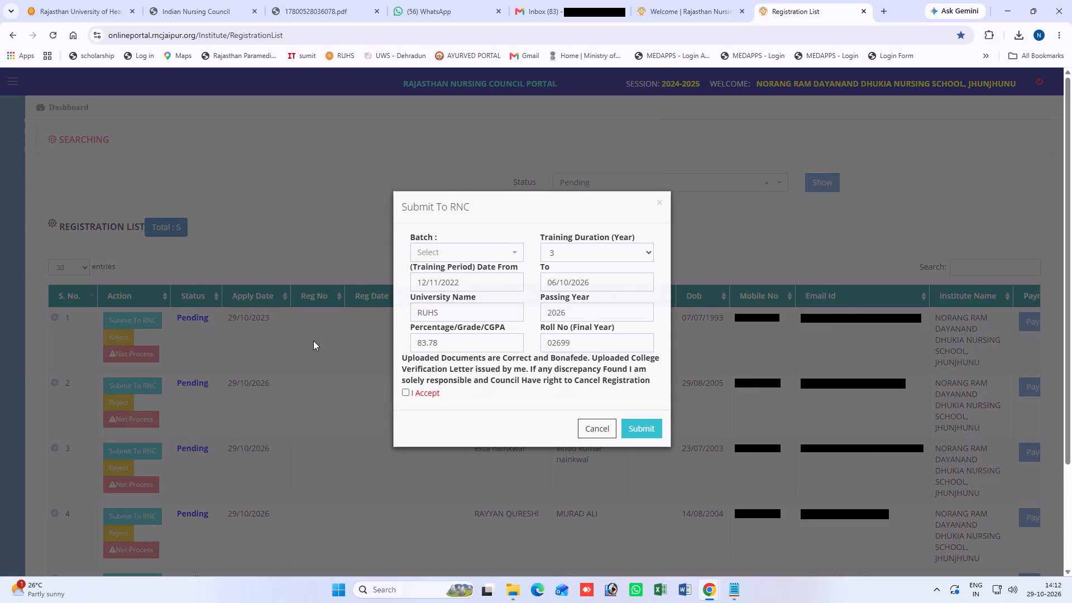
pyautogui.click(457, 251)
pyautogui.scroll(-3, 475, 327)
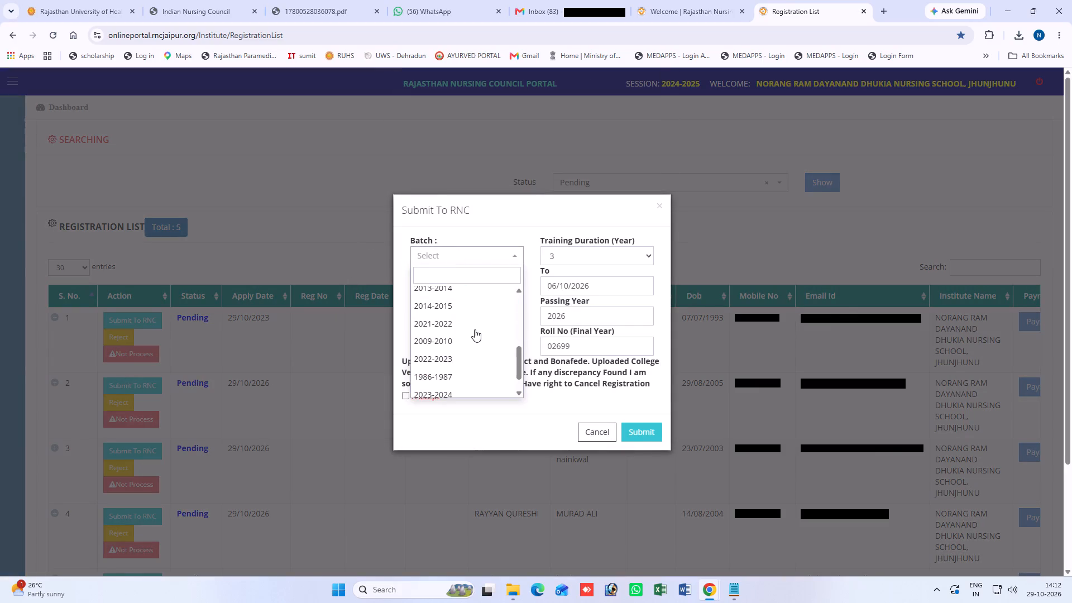
pyautogui.click(442, 356)
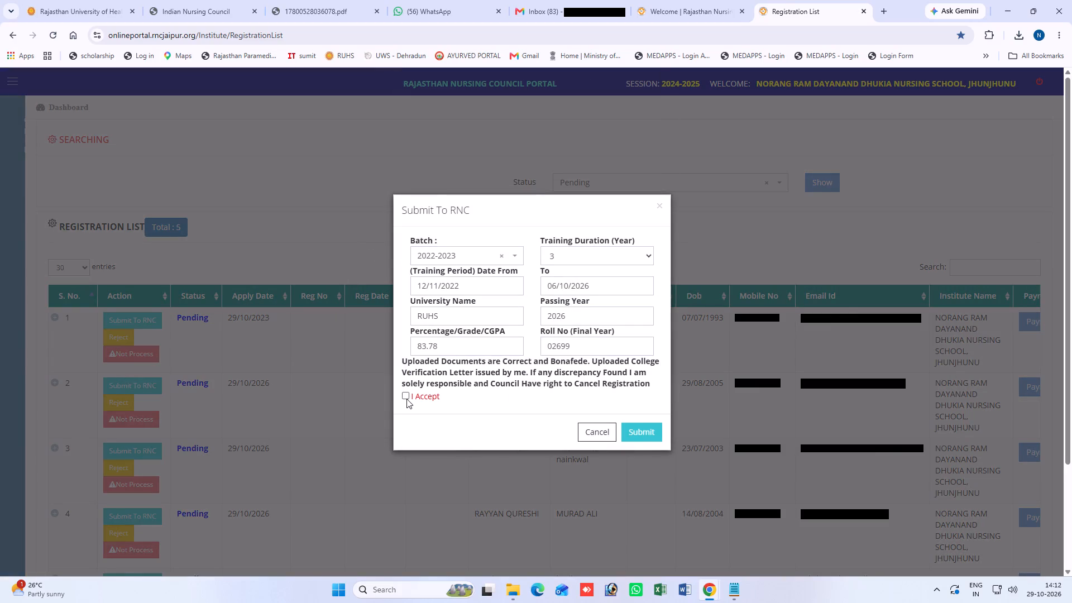
pyautogui.click(405, 400)
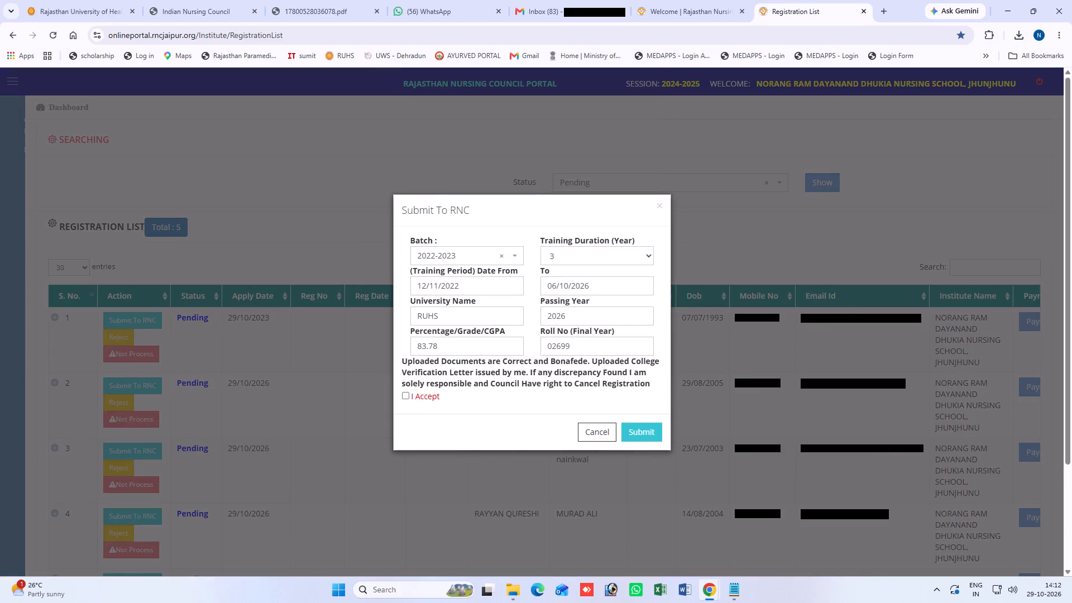
pyautogui.click(410, 395)
pyautogui.click(406, 395)
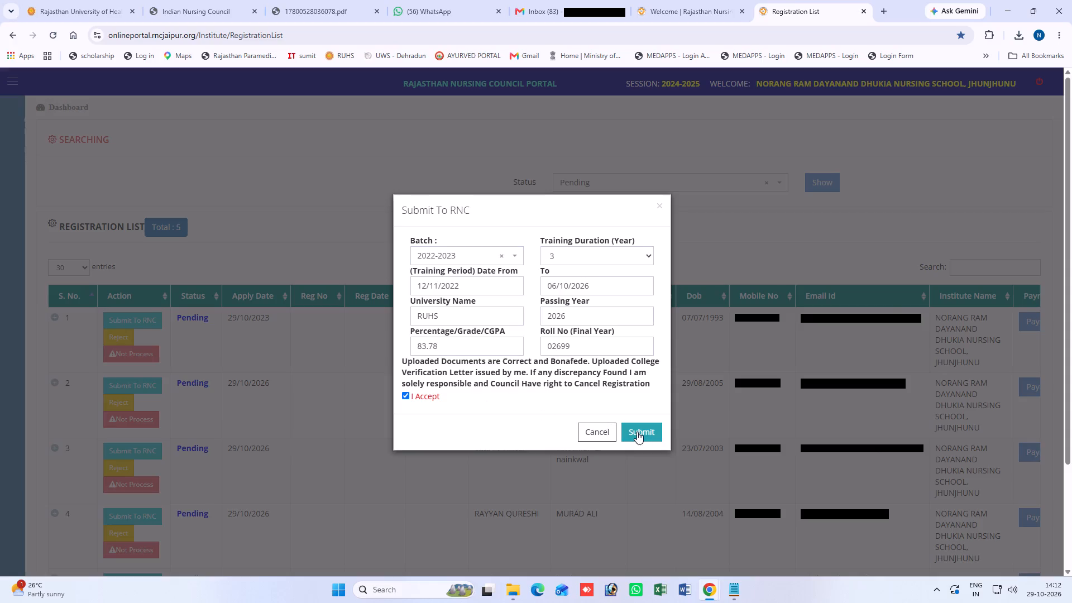
pyautogui.click(637, 432)
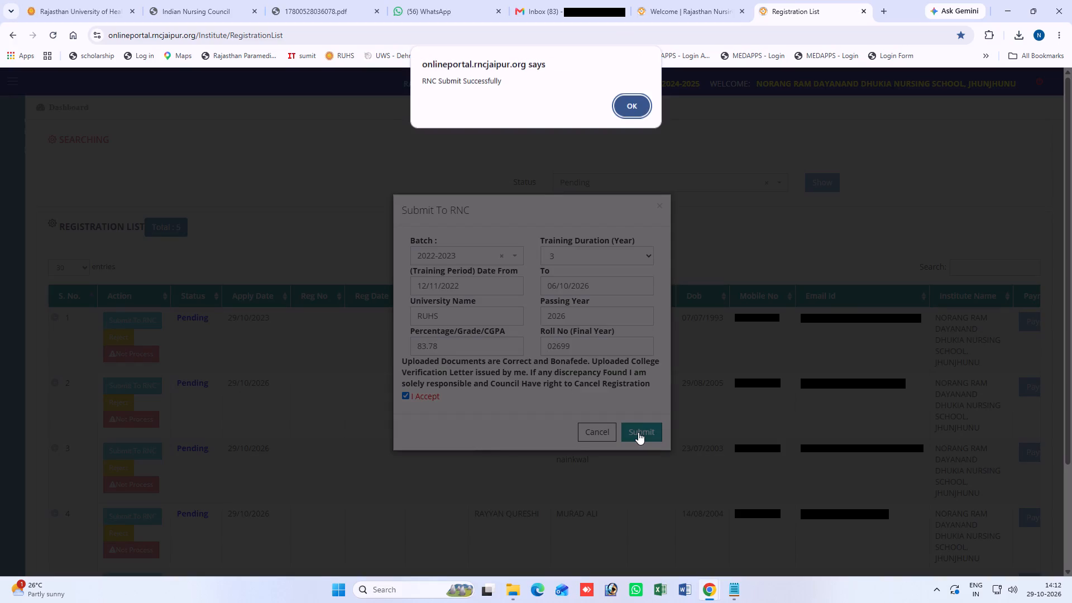
pyautogui.click(635, 106)
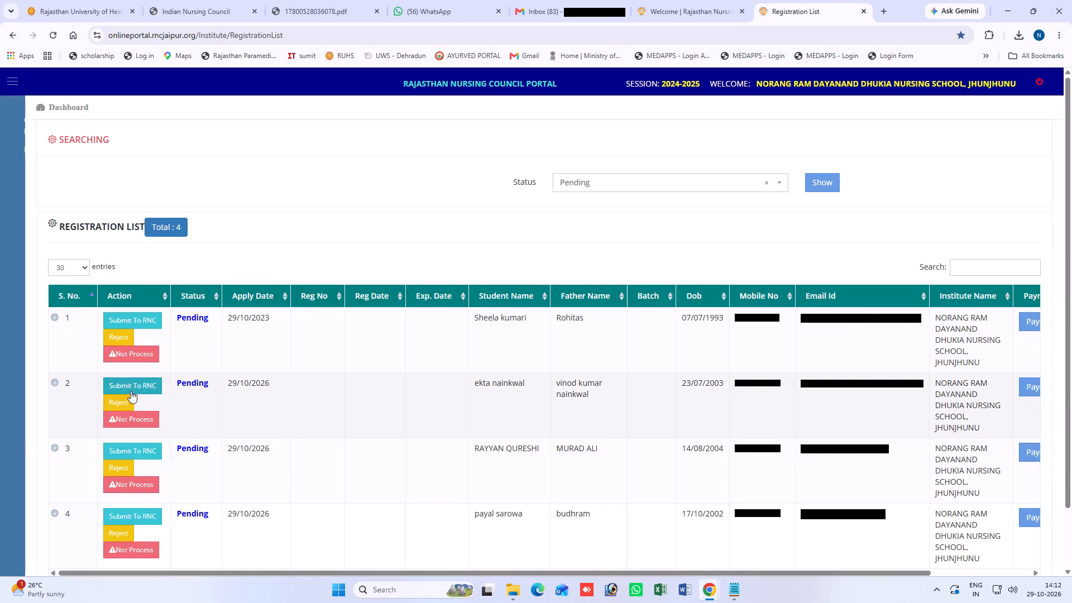
# Submit the following pending registration at serial number 2 to RNC, choosing batch 2022-2023 and accepting the declaration.
pyautogui.click(143, 384)
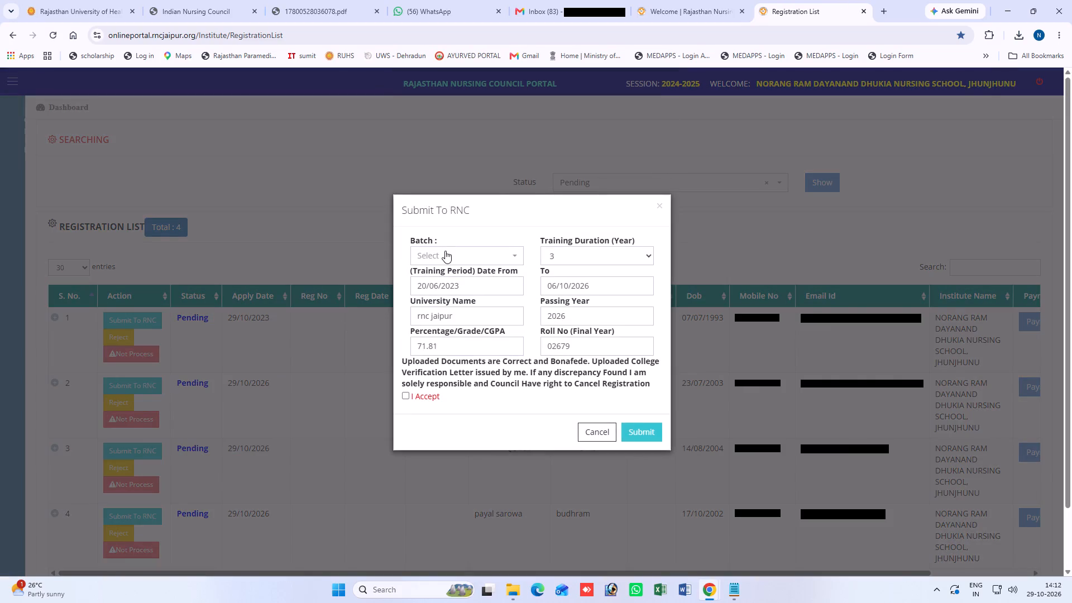
pyautogui.click(445, 251)
pyautogui.scroll(-3, 453, 347)
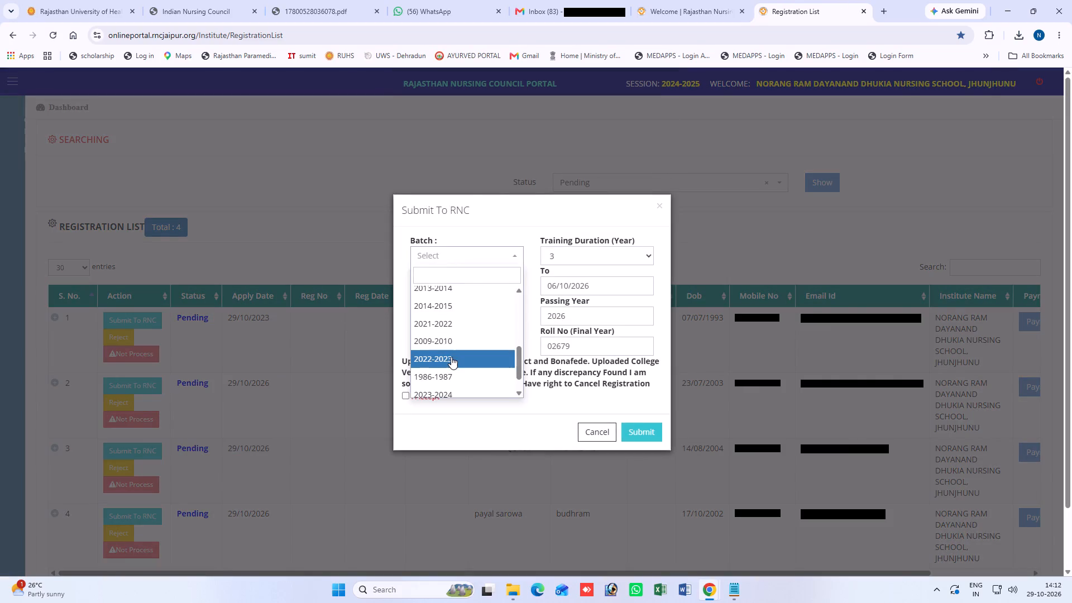
pyautogui.click(451, 357)
pyautogui.click(408, 398)
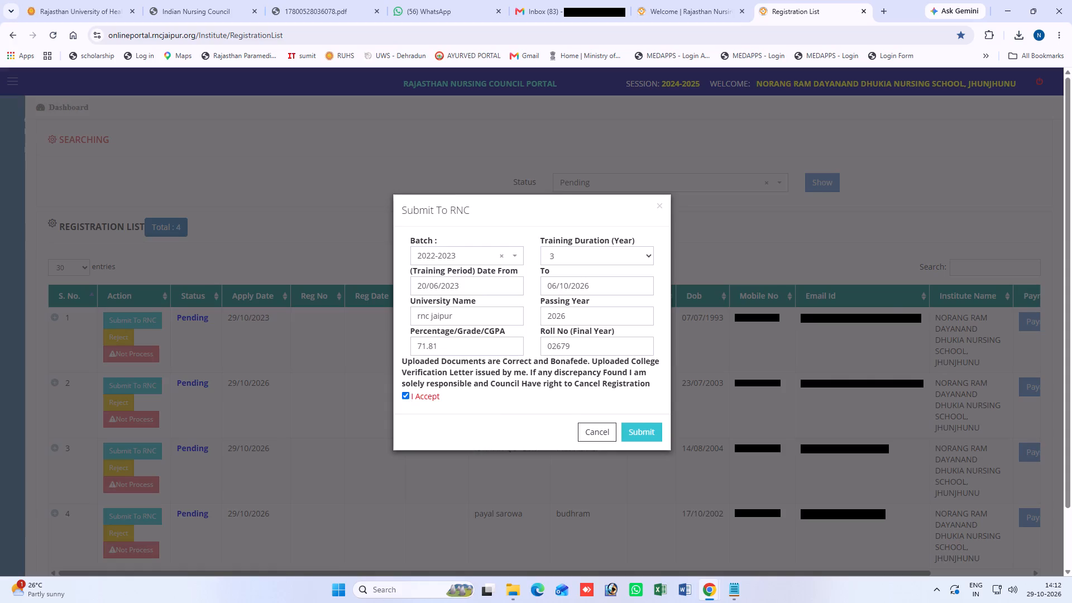
pyautogui.click(647, 433)
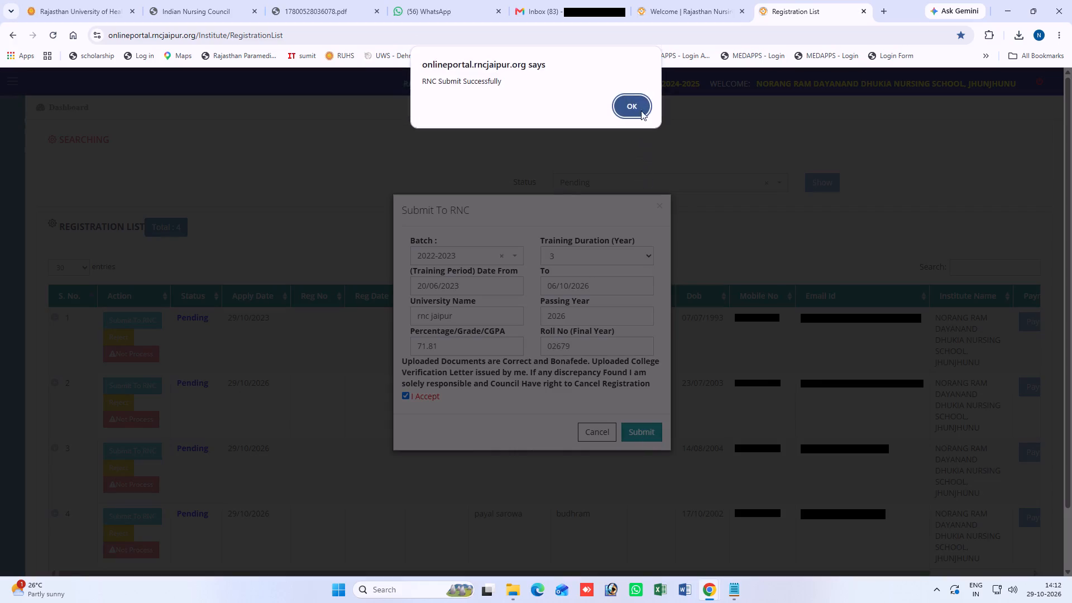
pyautogui.click(640, 102)
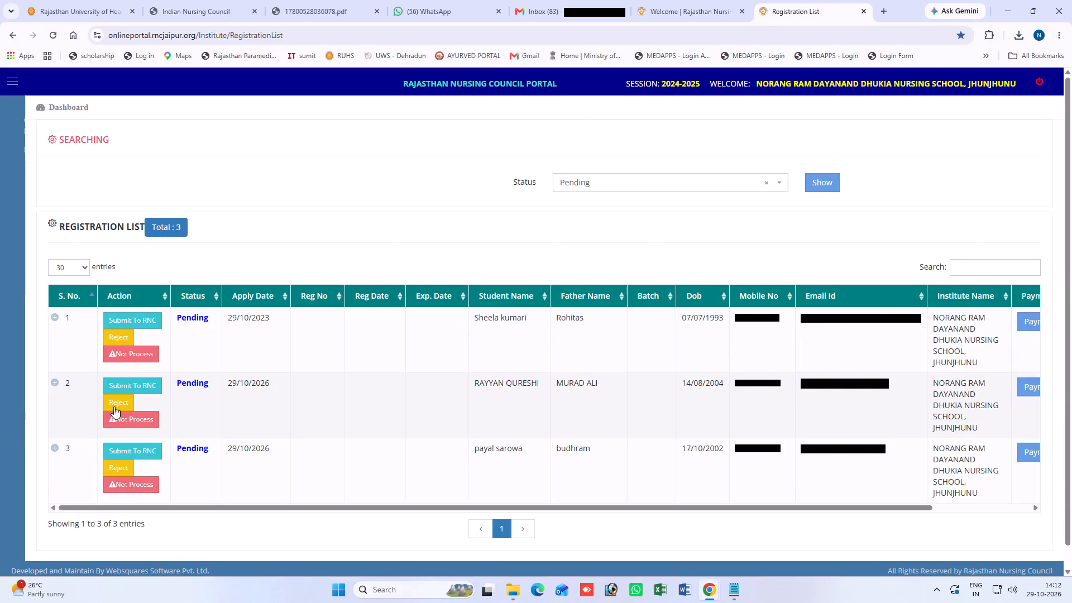
# Submit the pending registration now at serial number 2 to RNC with batch 2022-2023 and the document declaration accepted.
pyautogui.click(148, 385)
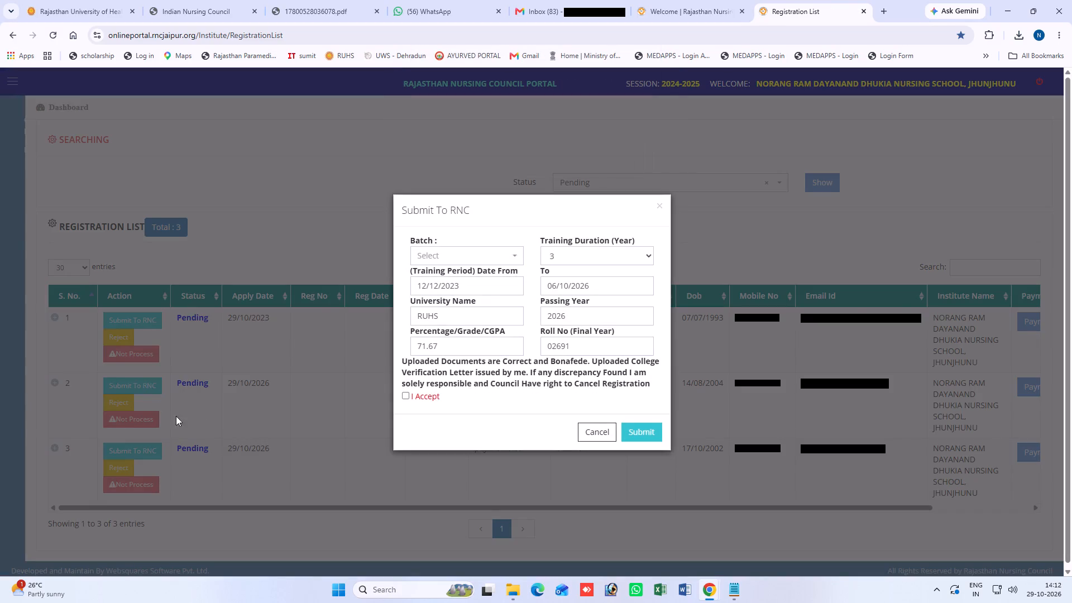
pyautogui.click(423, 253)
pyautogui.scroll(-3, 492, 343)
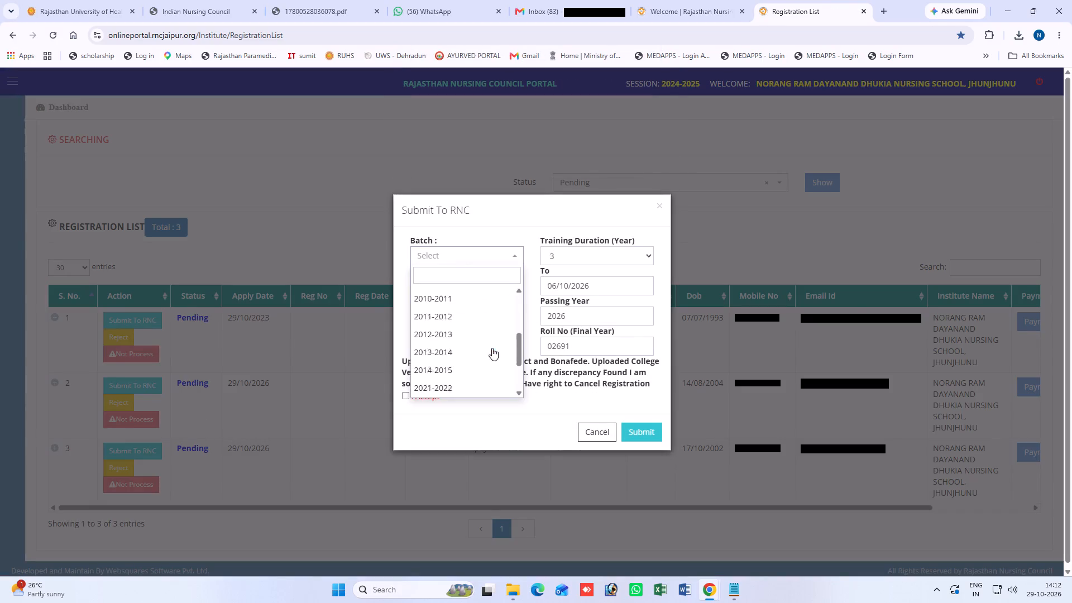
pyautogui.click(461, 362)
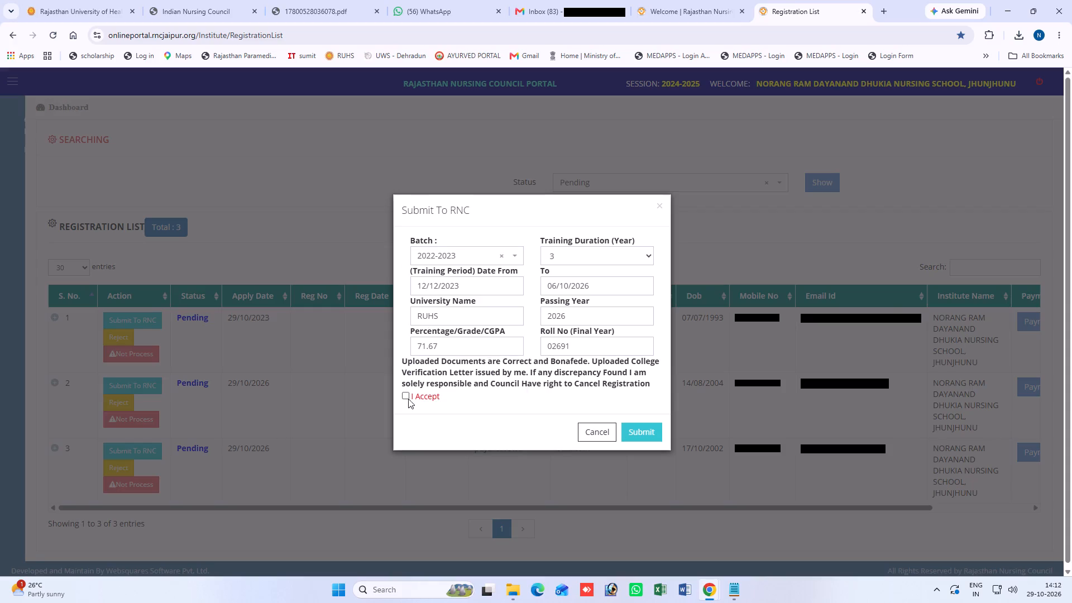
pyautogui.click(406, 399)
pyautogui.click(408, 395)
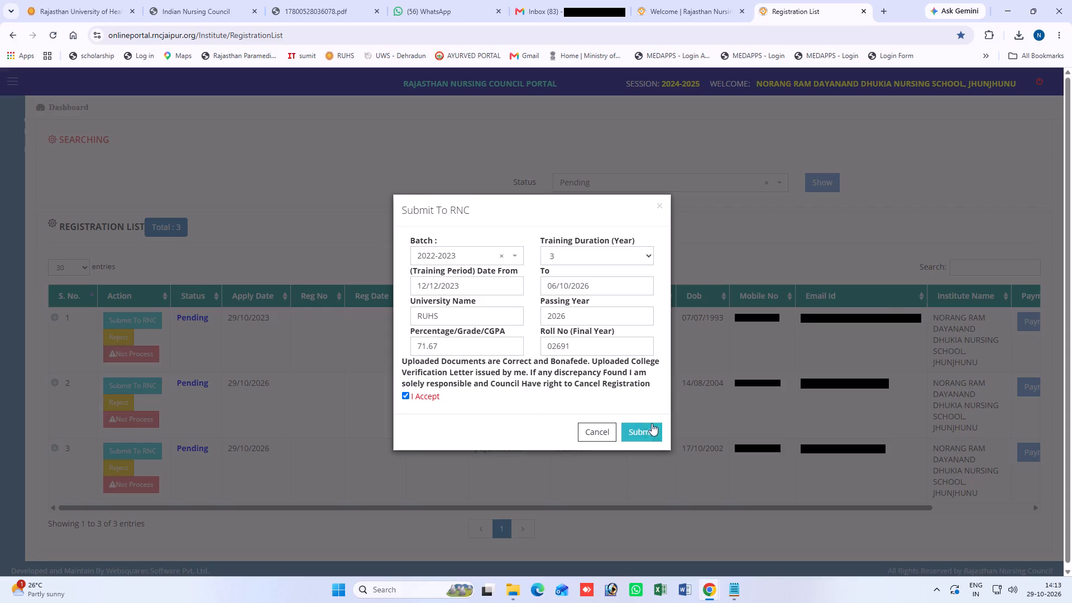
pyautogui.click(650, 428)
pyautogui.click(632, 106)
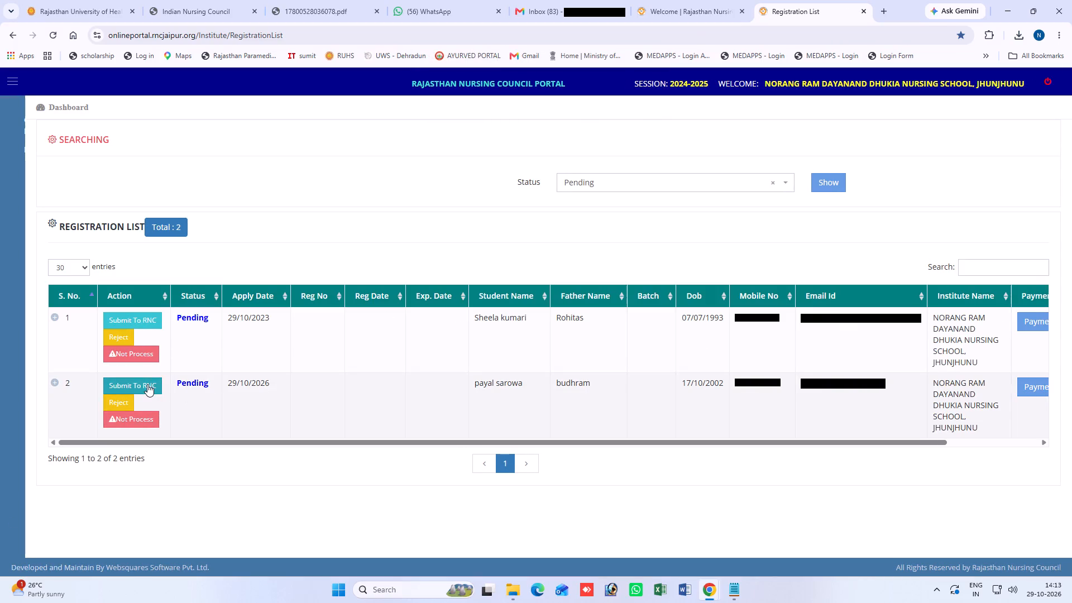
# Submit the last pending 29/10/2026 registration, at serial number 2, to RNC with batch 2022-2023, accepting the declaration.
pyautogui.click(147, 384)
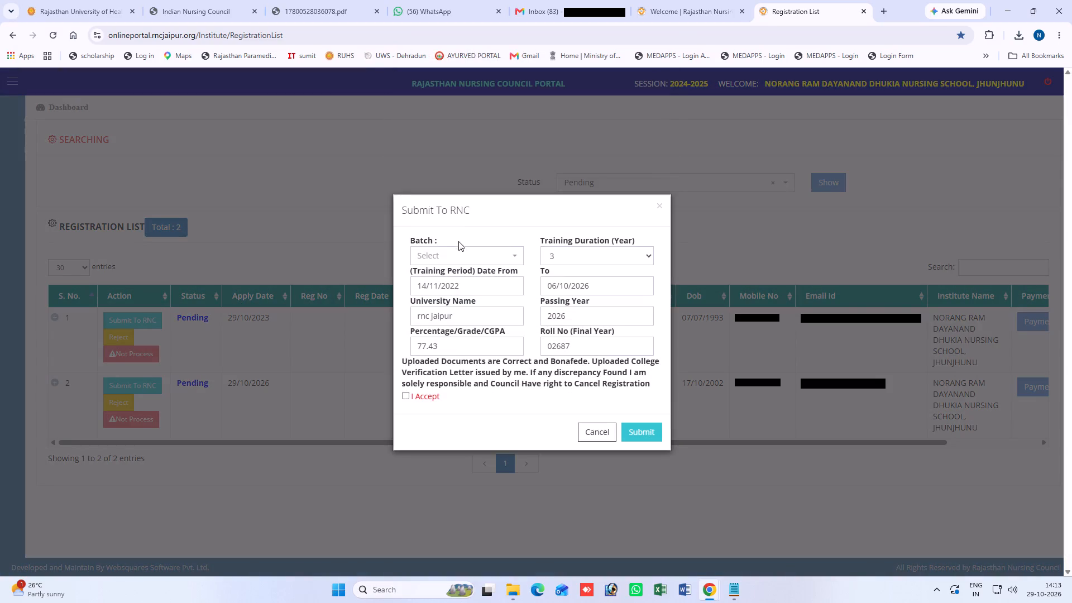
pyautogui.click(456, 254)
pyautogui.scroll(-2, 455, 323)
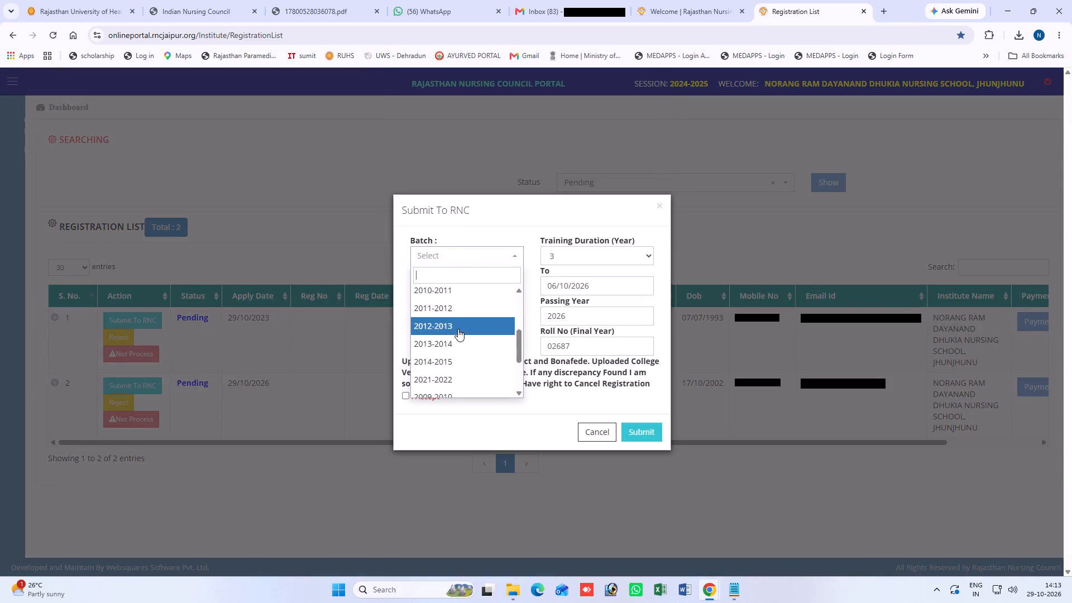
pyautogui.scroll(-1, 458, 329)
pyautogui.click(438, 356)
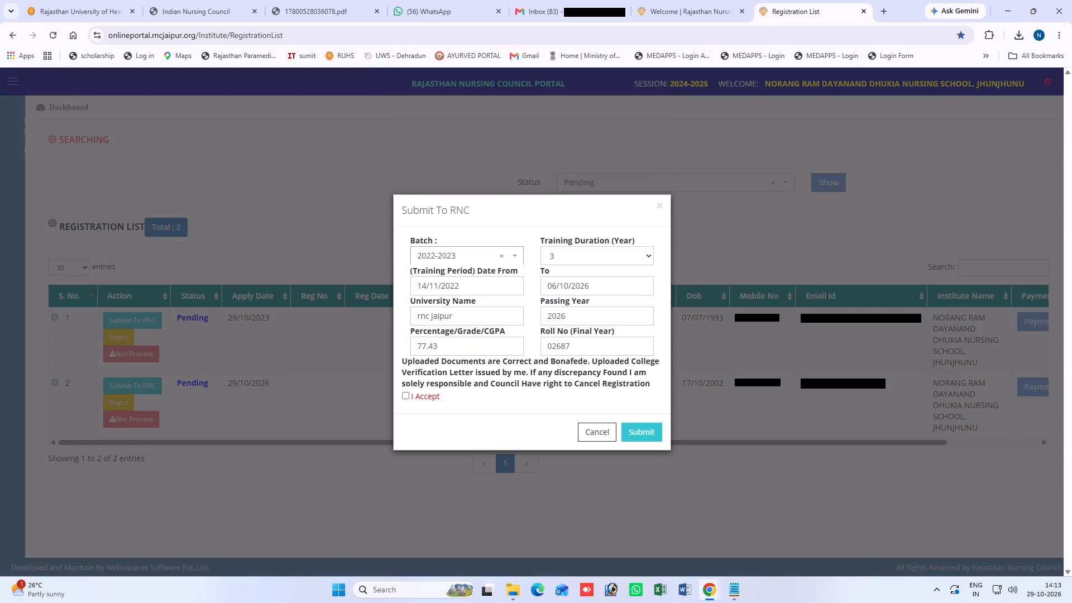
pyautogui.click(408, 393)
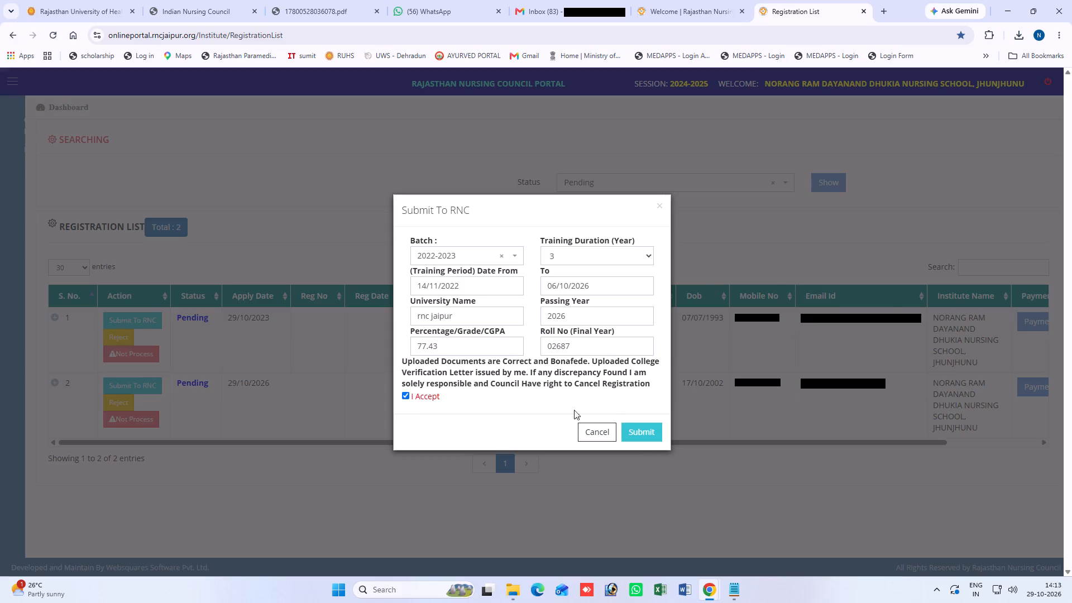
pyautogui.click(644, 438)
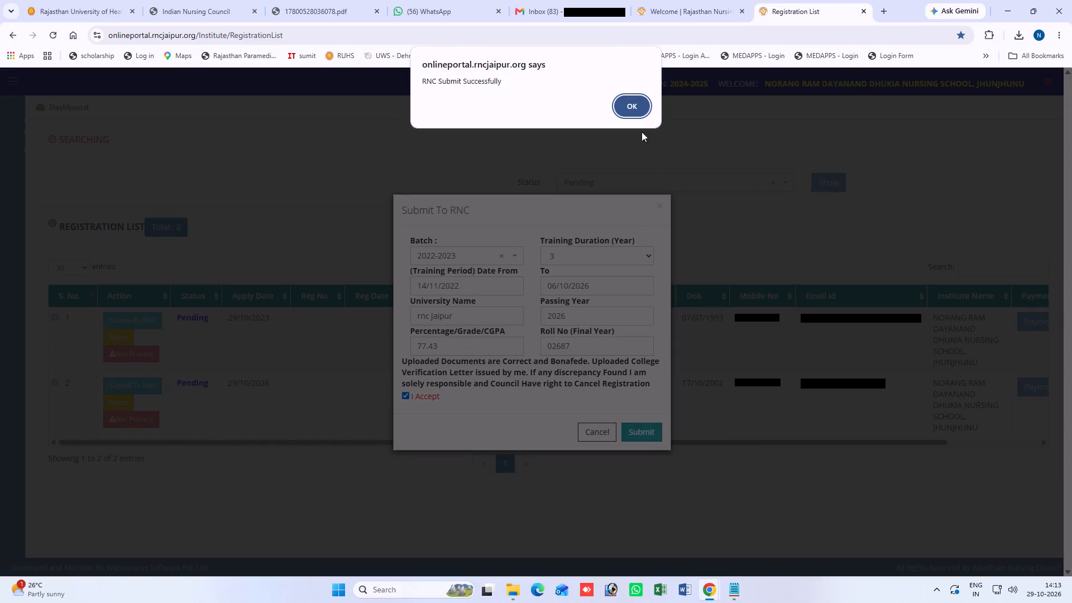
pyautogui.click(644, 104)
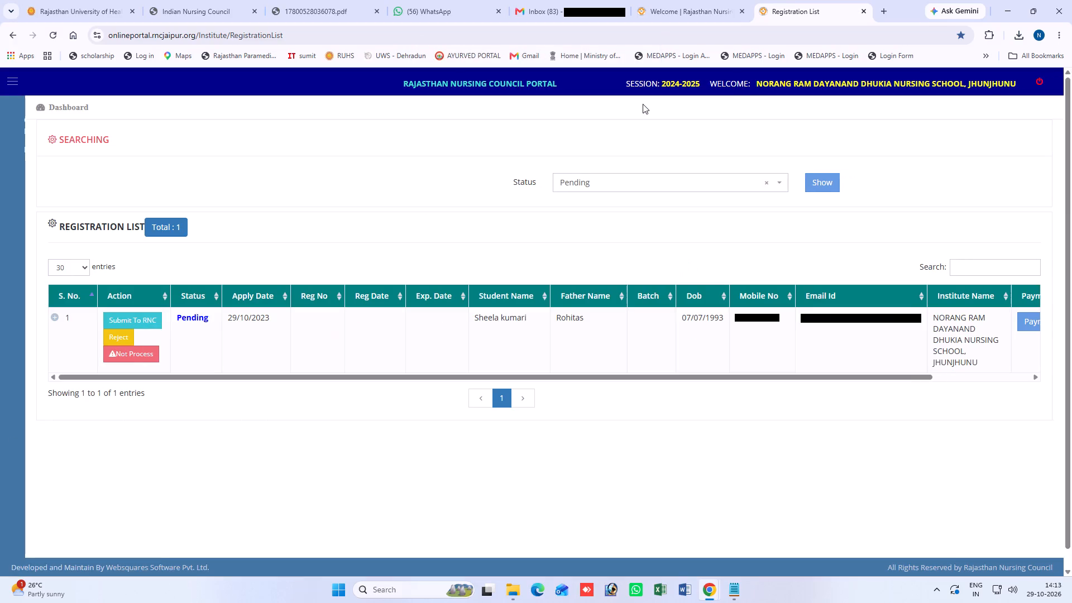
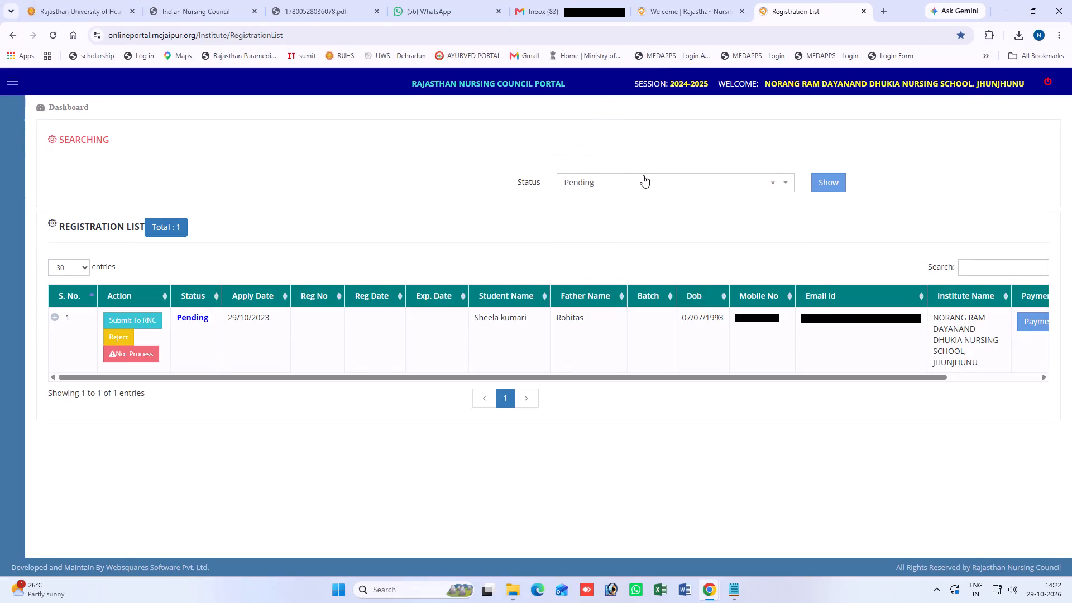
# Reload the registration list with the status filter set to Pending.
pyautogui.click(644, 180)
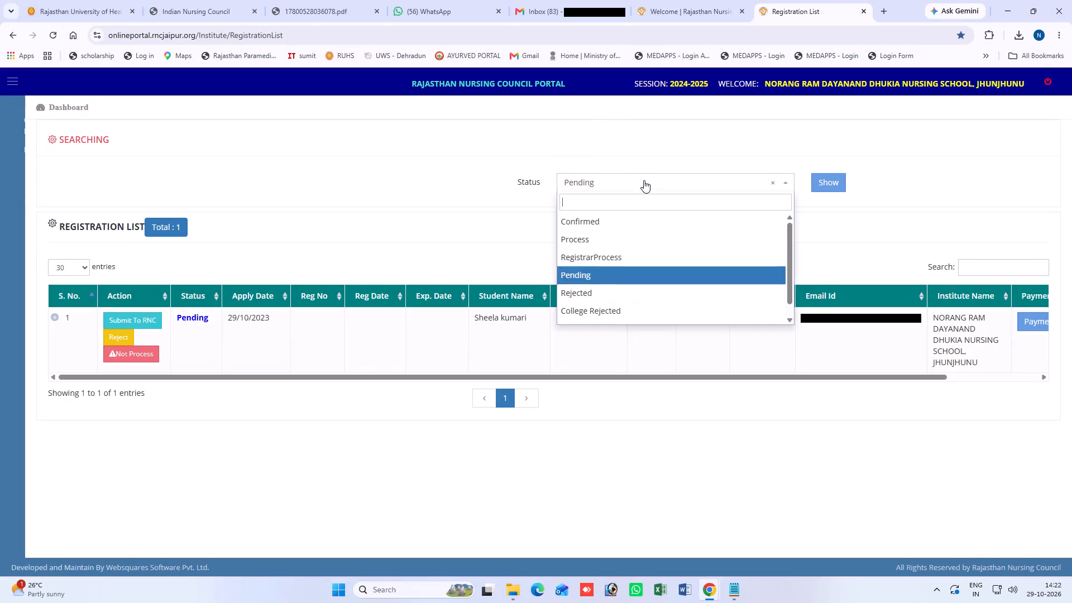
pyautogui.click(595, 272)
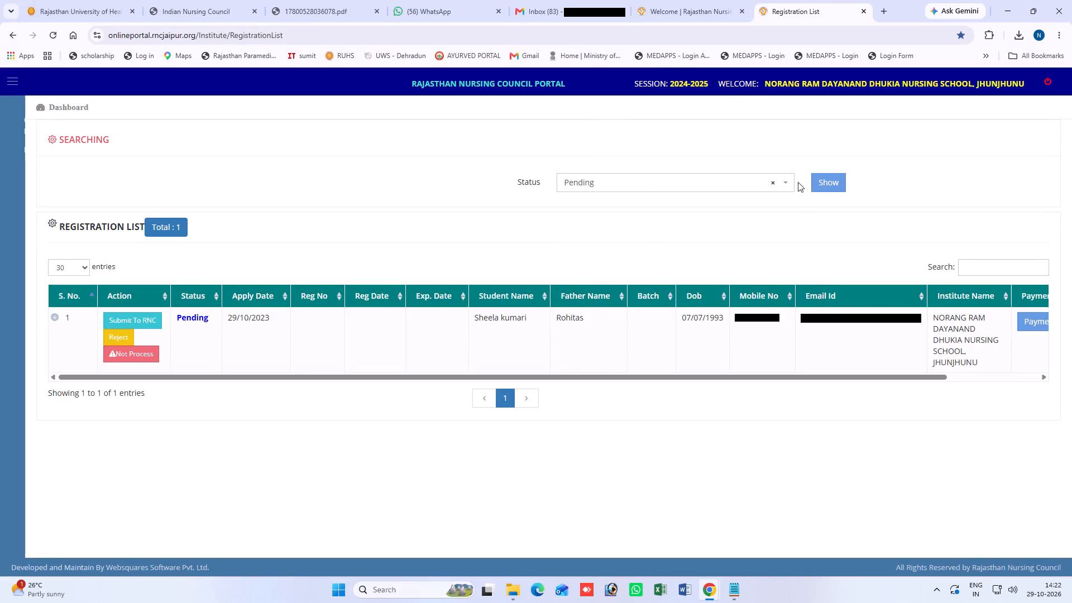
pyautogui.click(841, 177)
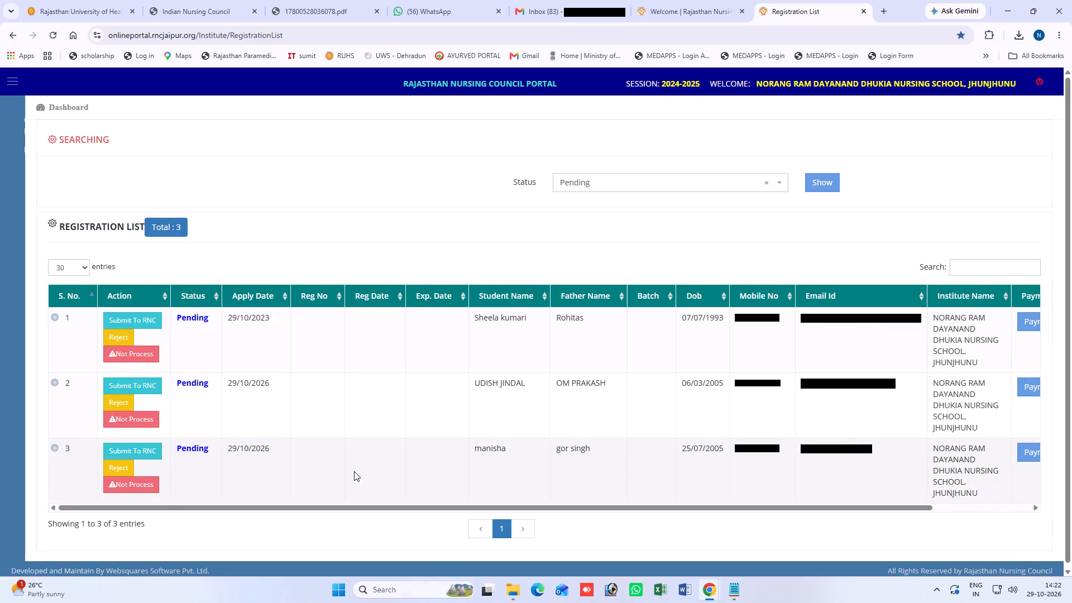
# Submit the 29/10/2026 registration at serial number 2 to RNC under batch 2022-2023, accepting the document declaration.
pyautogui.click(133, 383)
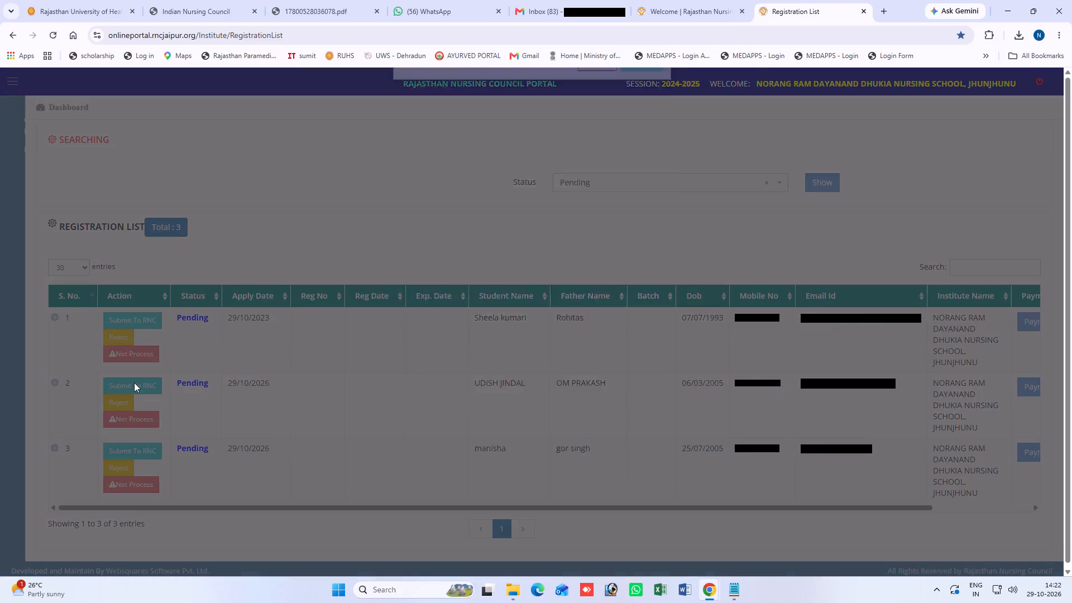
pyautogui.click(457, 255)
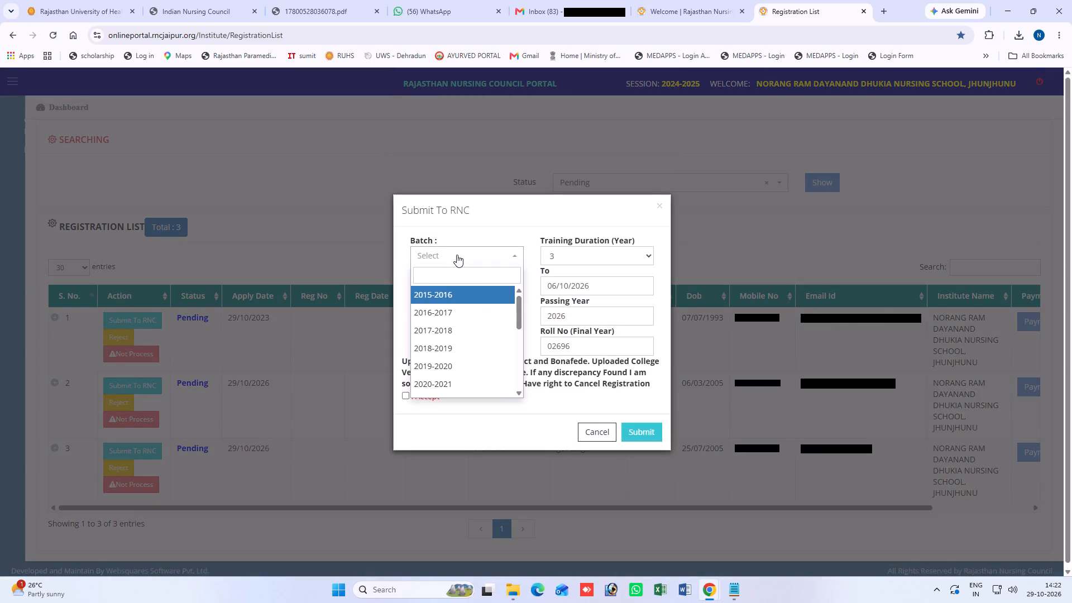
pyautogui.scroll(-3, 469, 298)
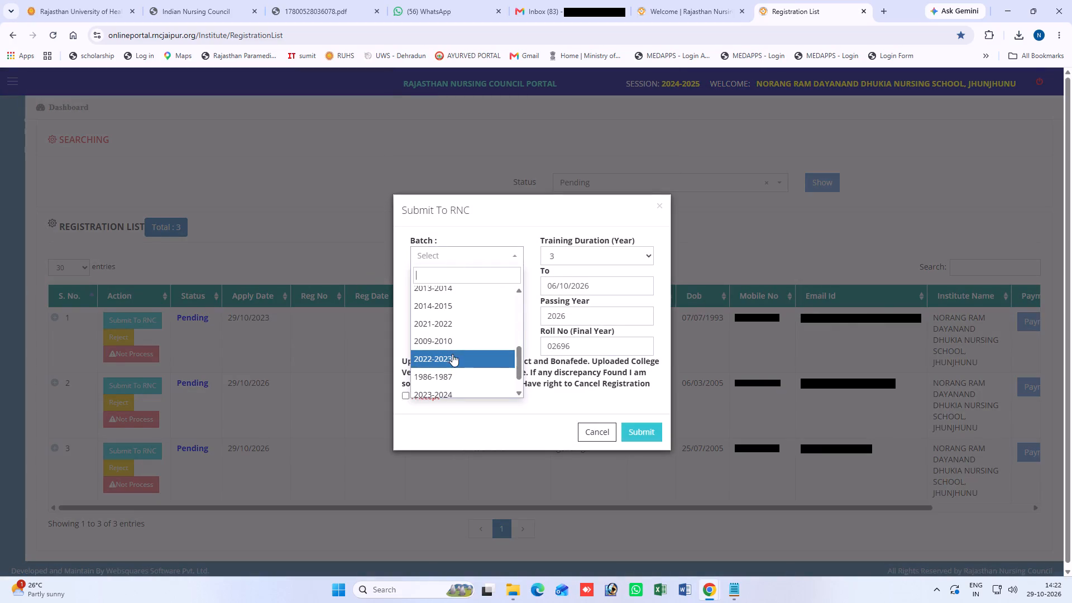
pyautogui.click(450, 358)
pyautogui.click(408, 396)
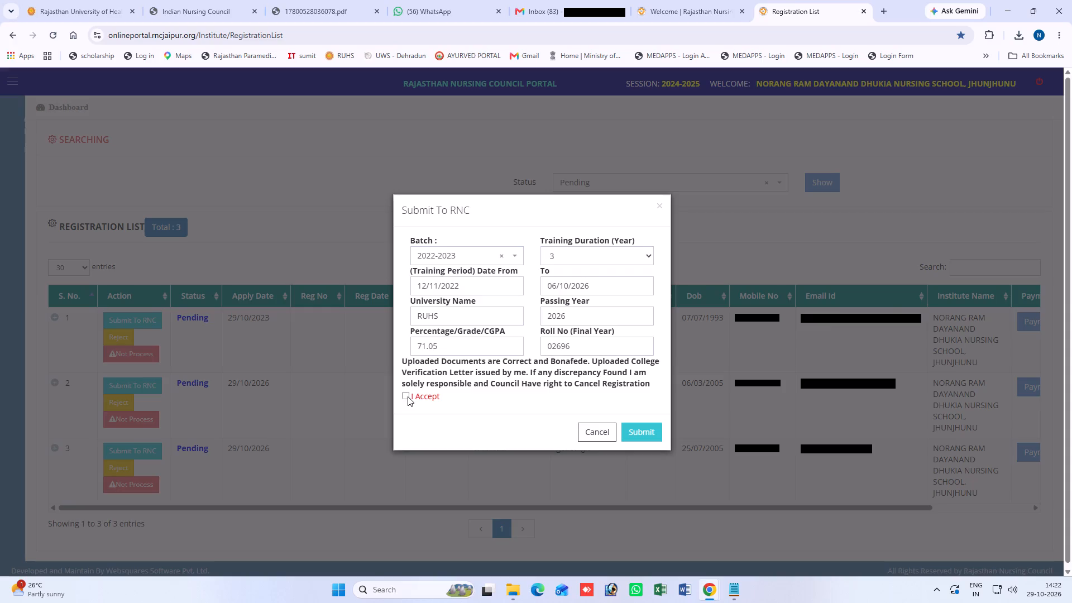
pyautogui.click(647, 430)
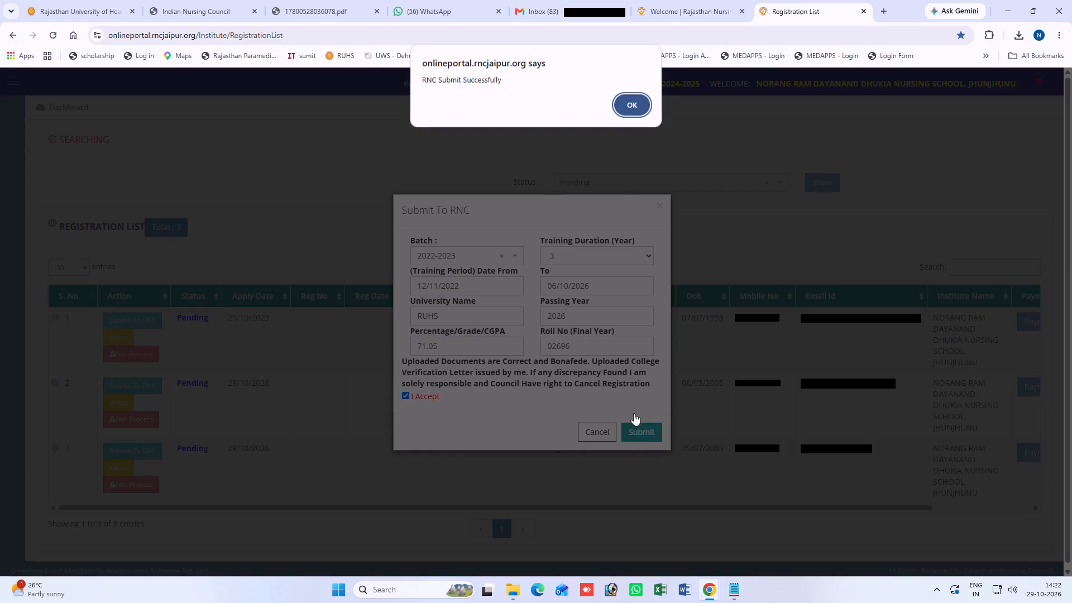
pyautogui.click(638, 106)
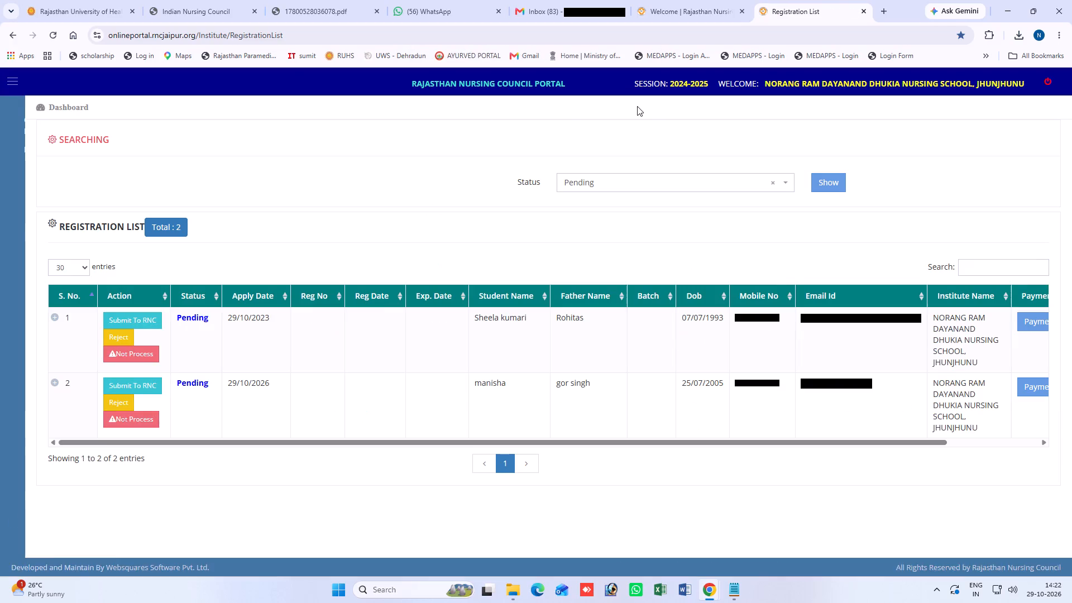
# Submit the remaining 29/10/2026 registration, now at serial number 2, to RNC with batch 2022-2023 and the declaration accepted.
pyautogui.click(132, 387)
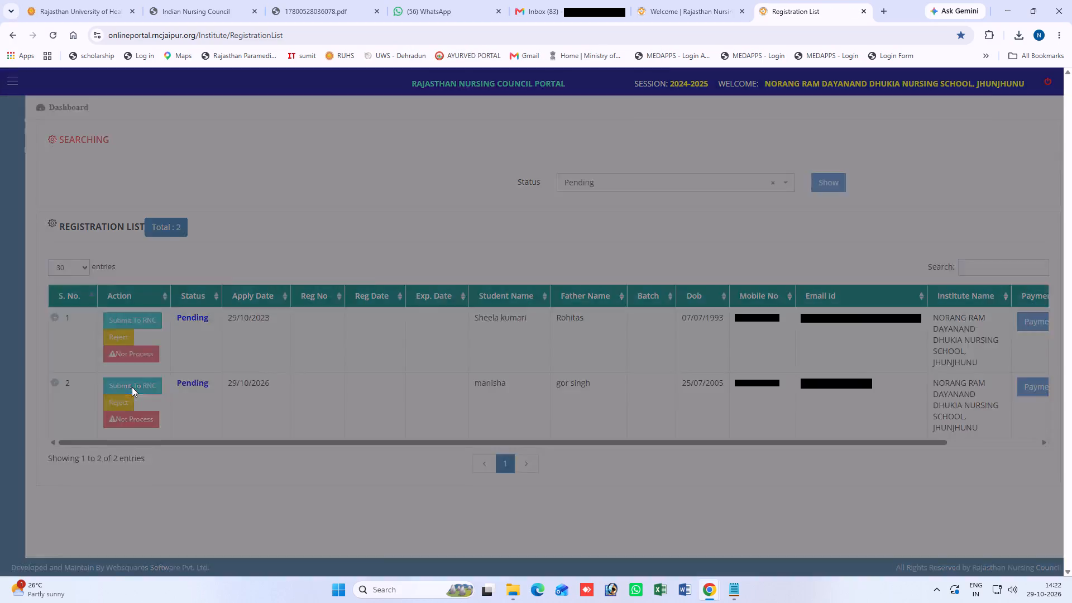
pyautogui.click(447, 253)
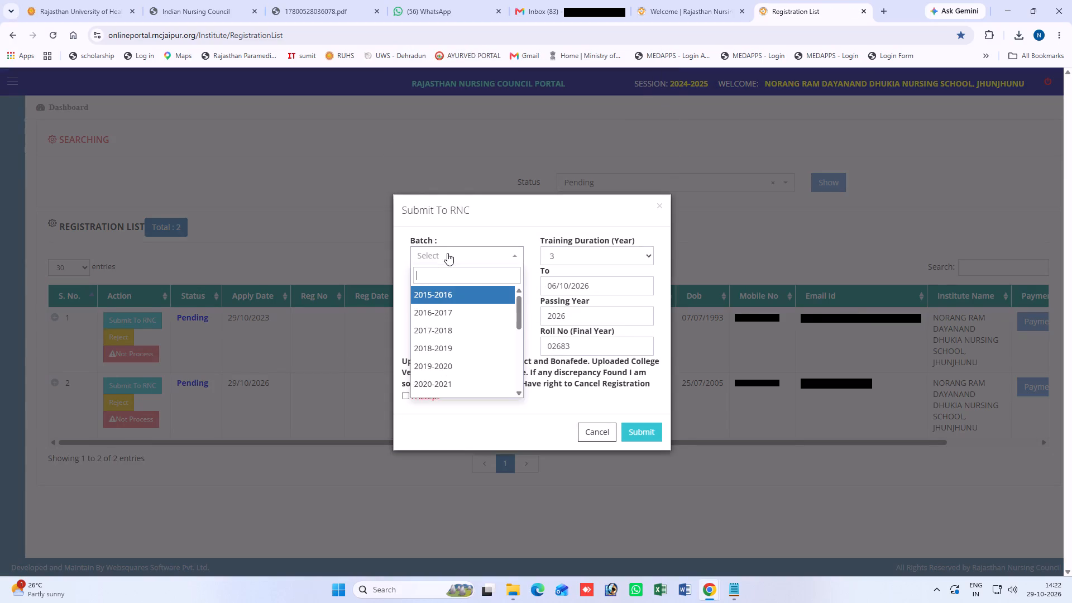
pyautogui.scroll(-5, 459, 279)
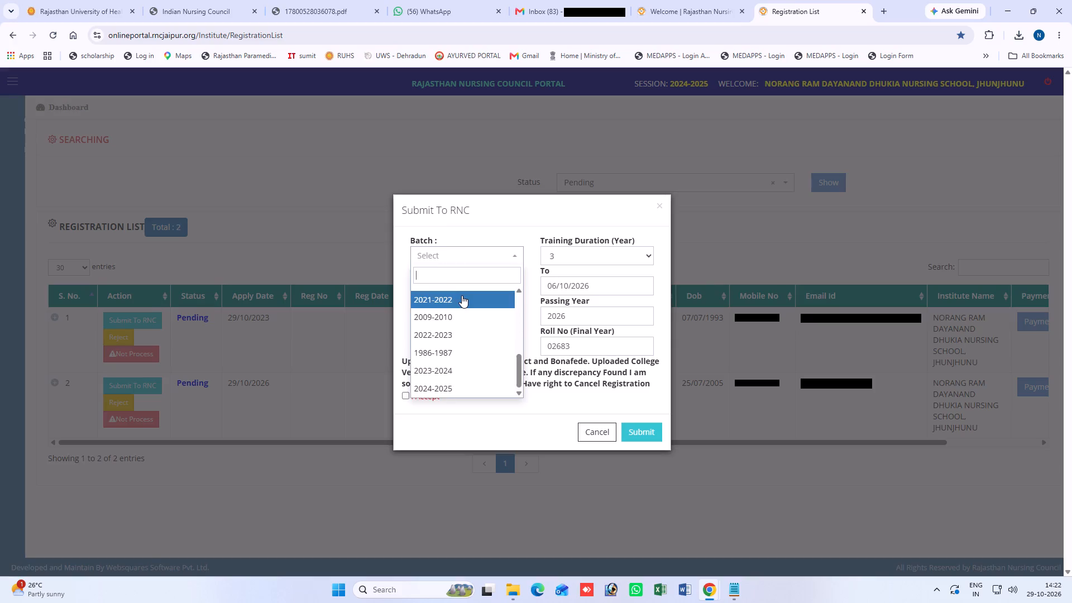
pyautogui.click(445, 339)
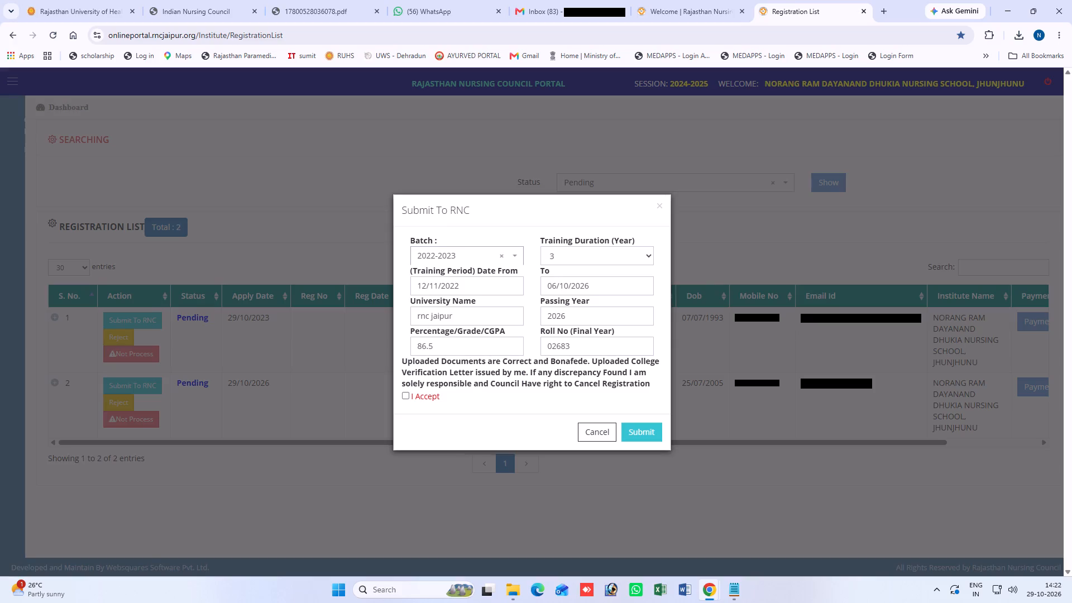
pyautogui.click(406, 399)
pyautogui.doubleClick(642, 433)
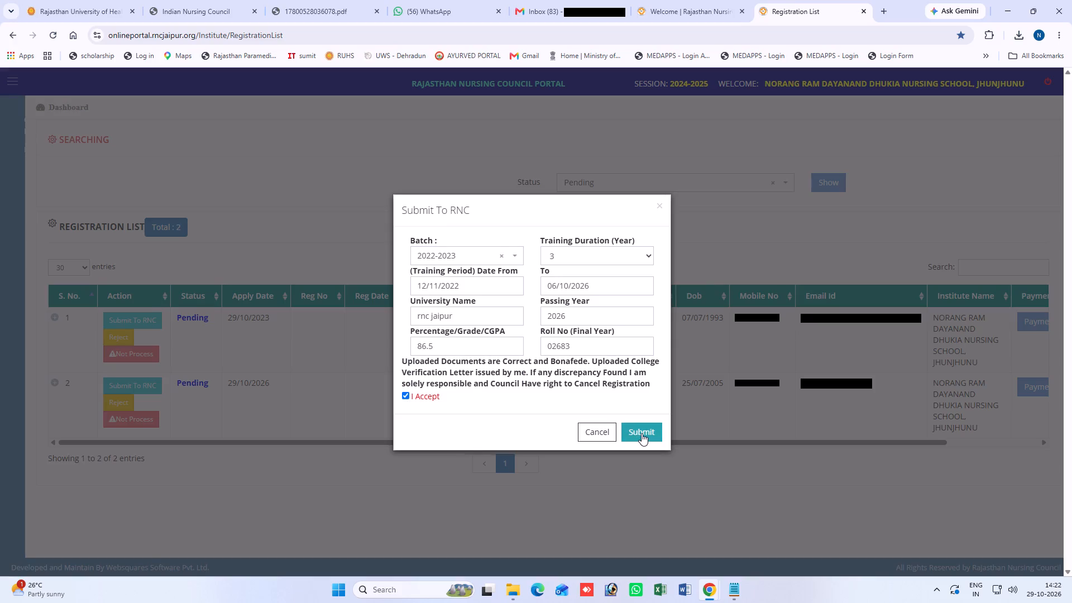
pyautogui.click(638, 432)
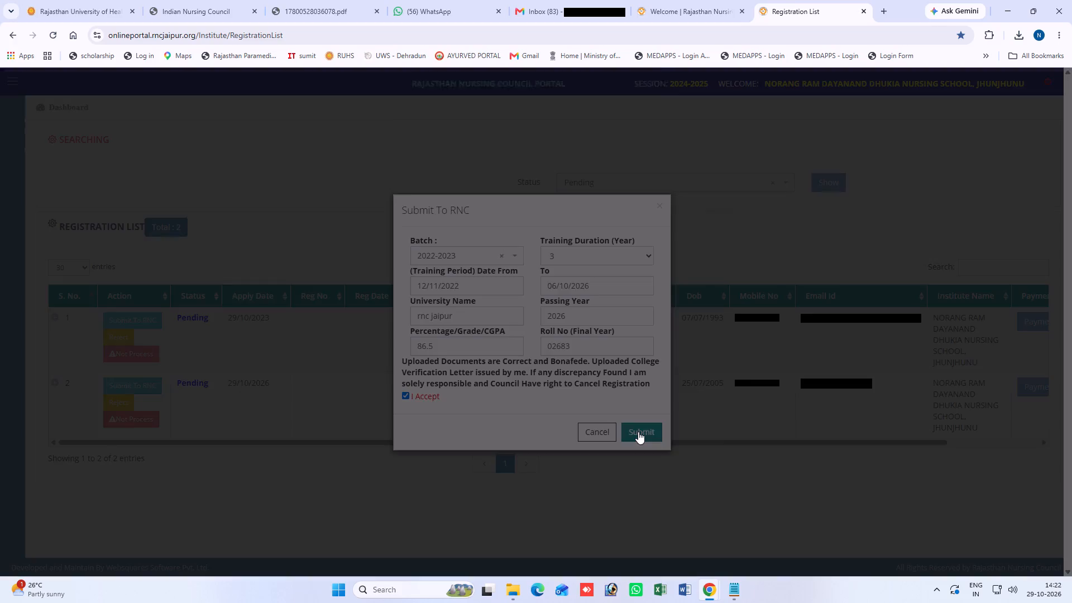
pyautogui.click(630, 105)
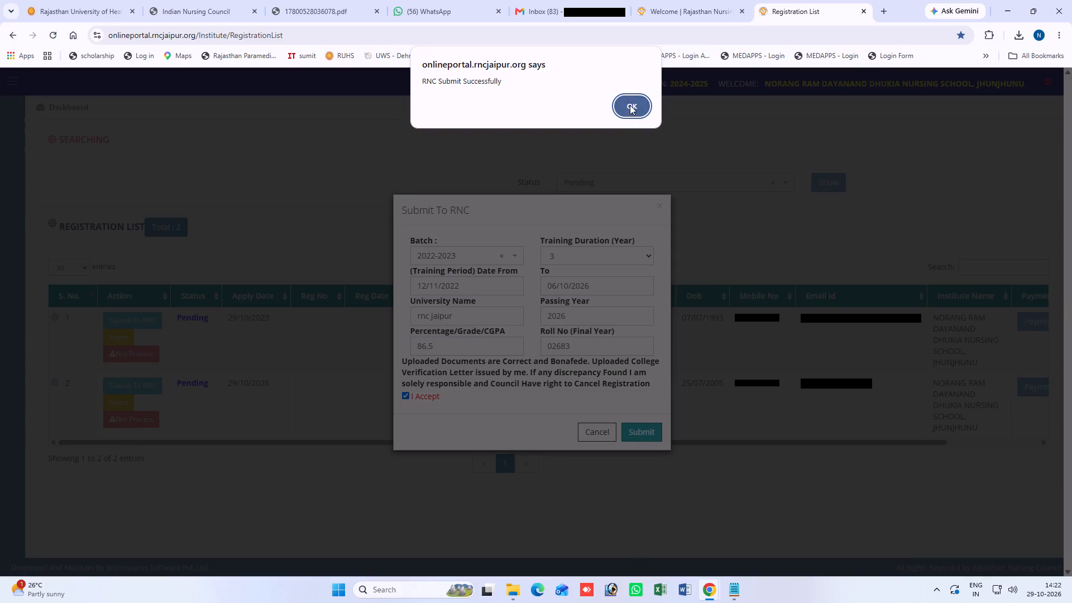
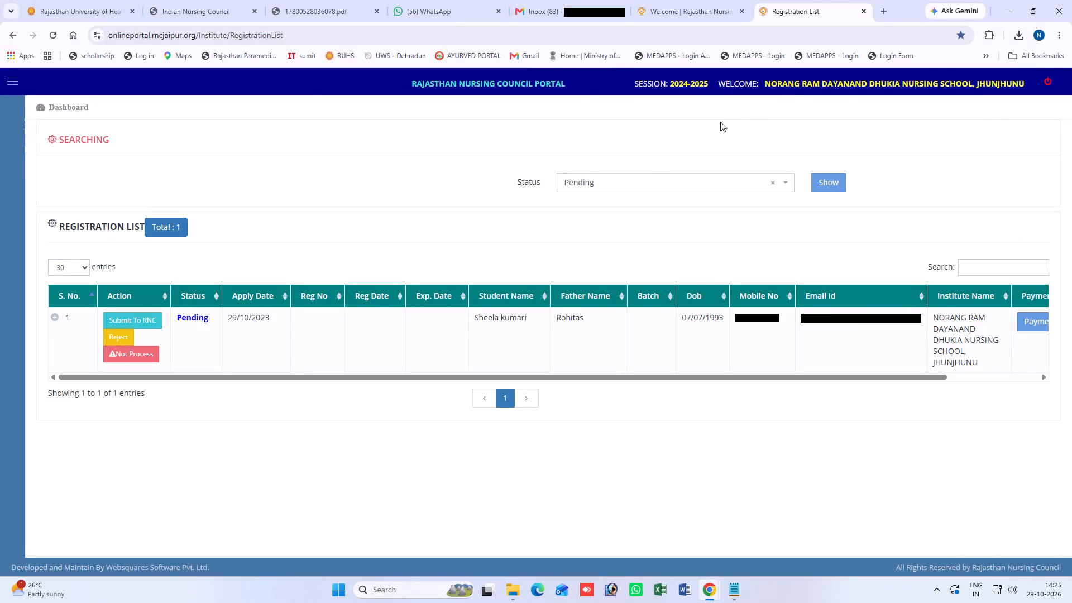
# Reload the registration list with the status filter set to Pending to check for newly arrived applications.
pyautogui.click(639, 180)
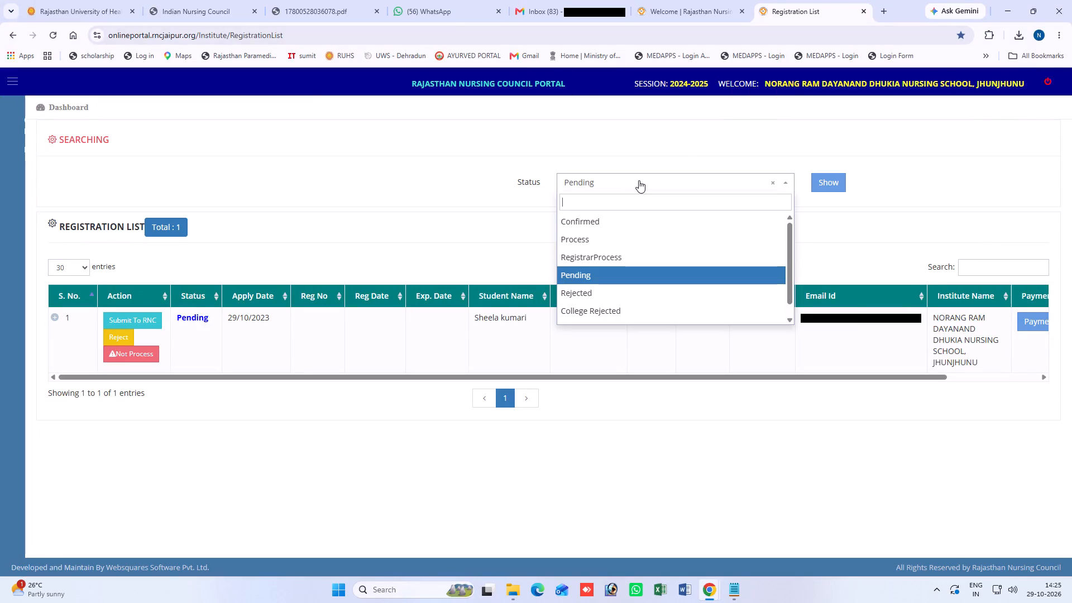
pyautogui.moveTo(591, 277); pyautogui.dragTo(591, 283)
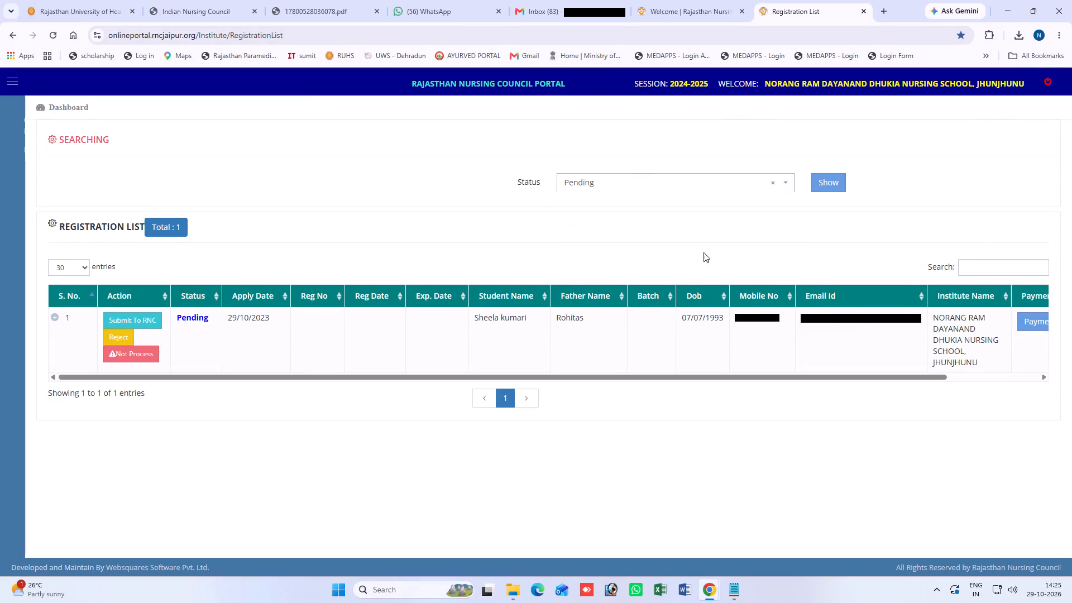
pyautogui.click(832, 177)
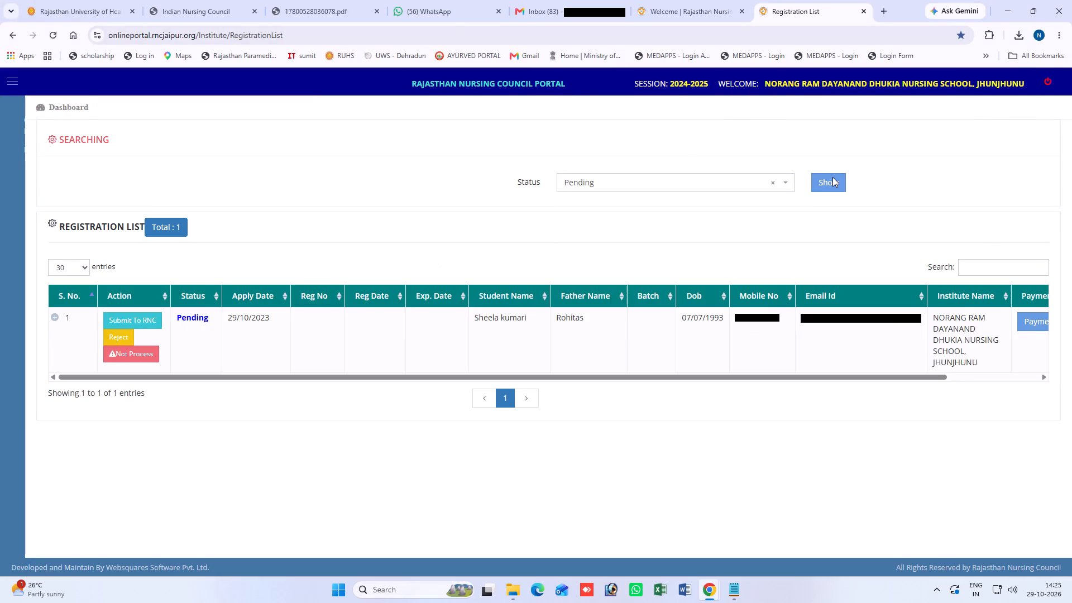
# Filter the registration list by status Process and review all the submitted student registrations.
pyautogui.click(669, 181)
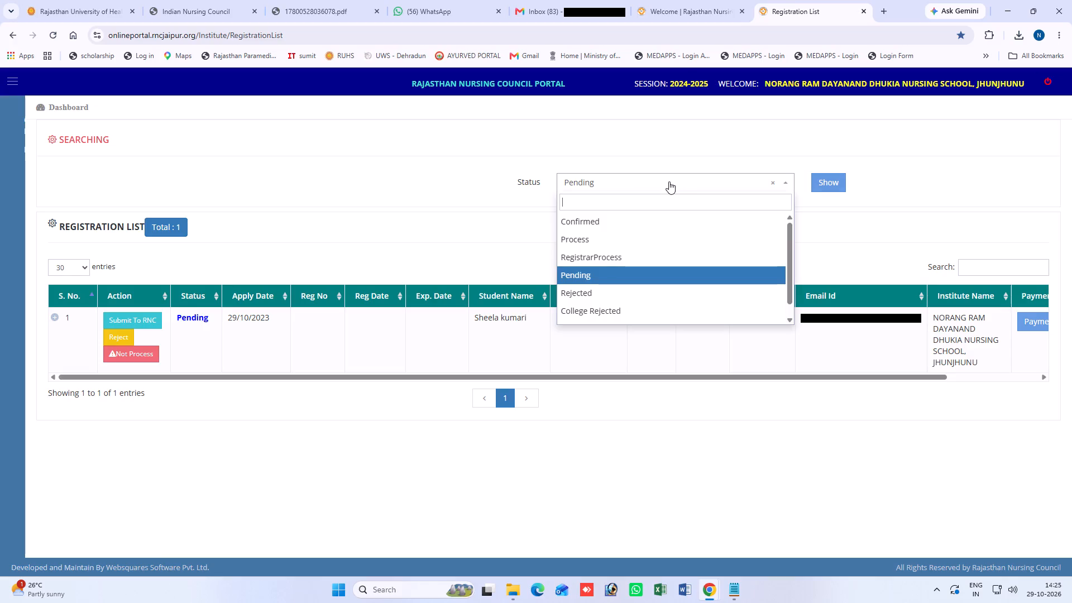
pyautogui.click(615, 234)
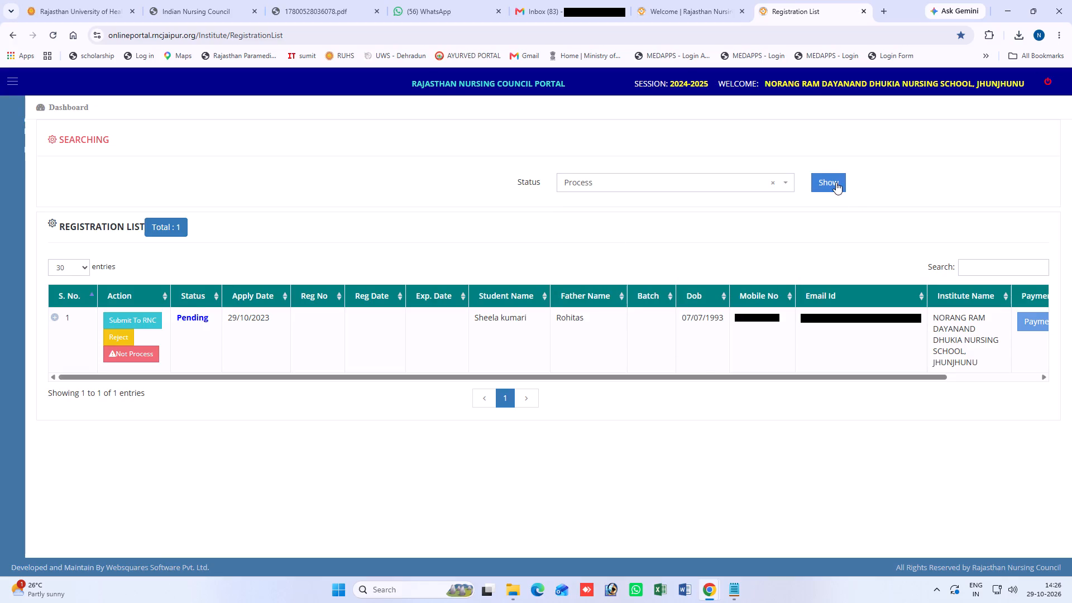
pyautogui.click(836, 182)
pyautogui.scroll(-4, 458, 241)
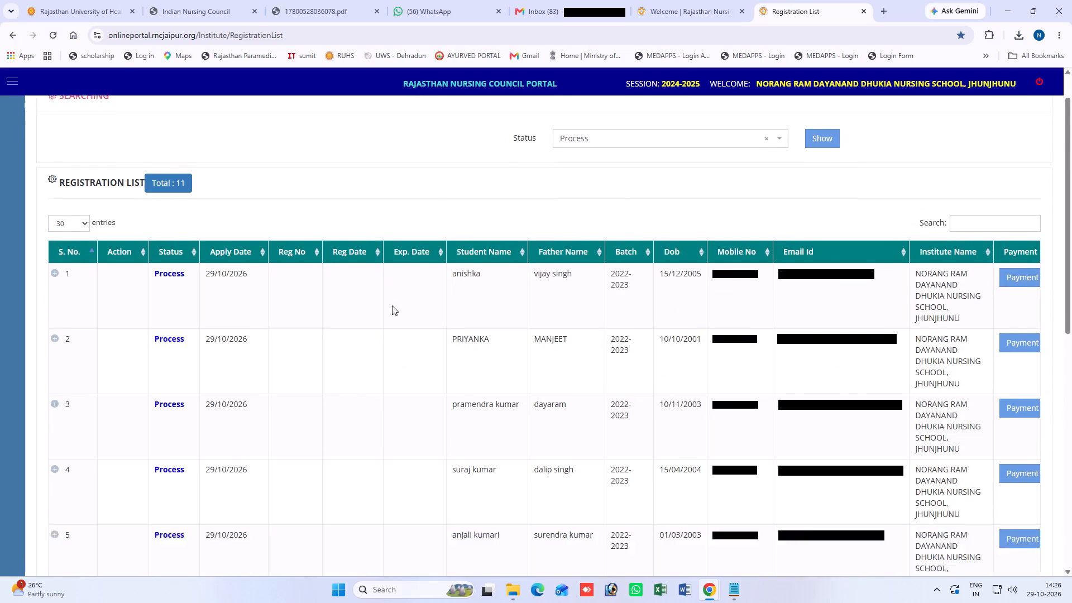
pyautogui.scroll(-6, 392, 305)
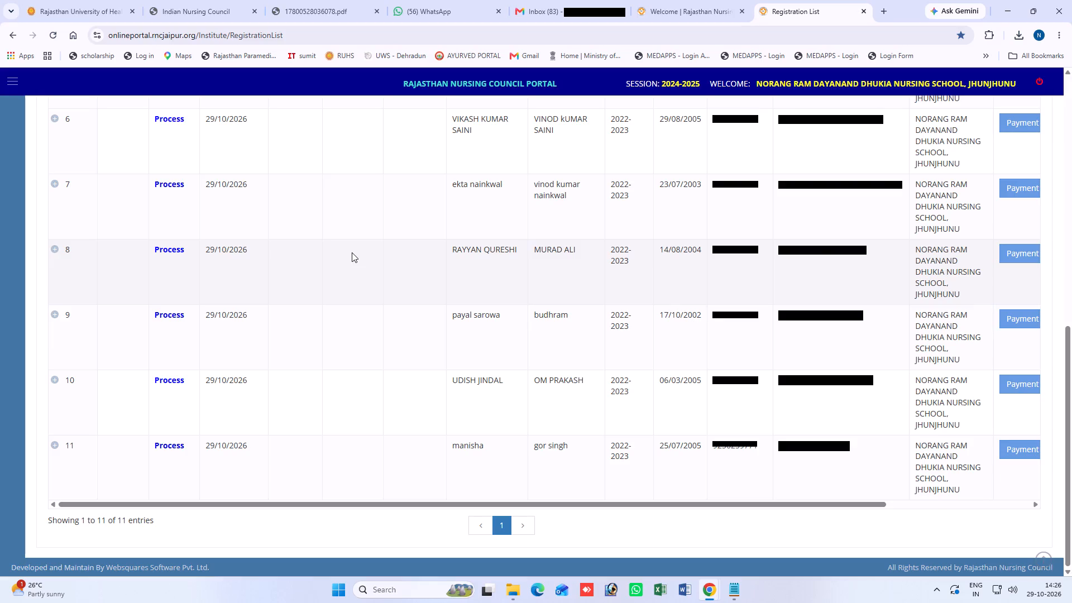
pyautogui.scroll(2, 352, 252)
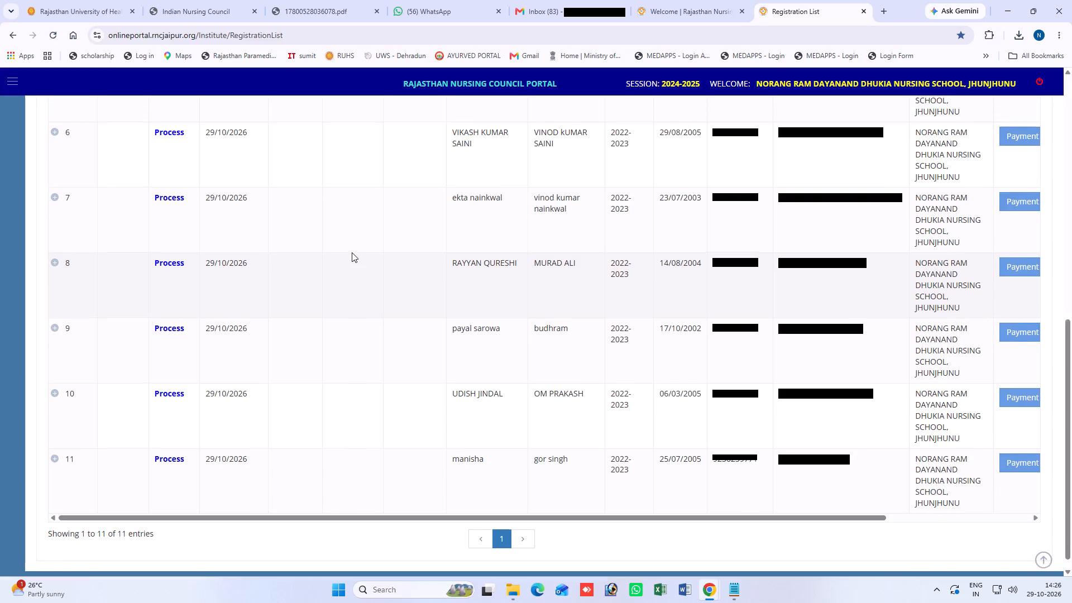
pyautogui.scroll(7, 352, 252)
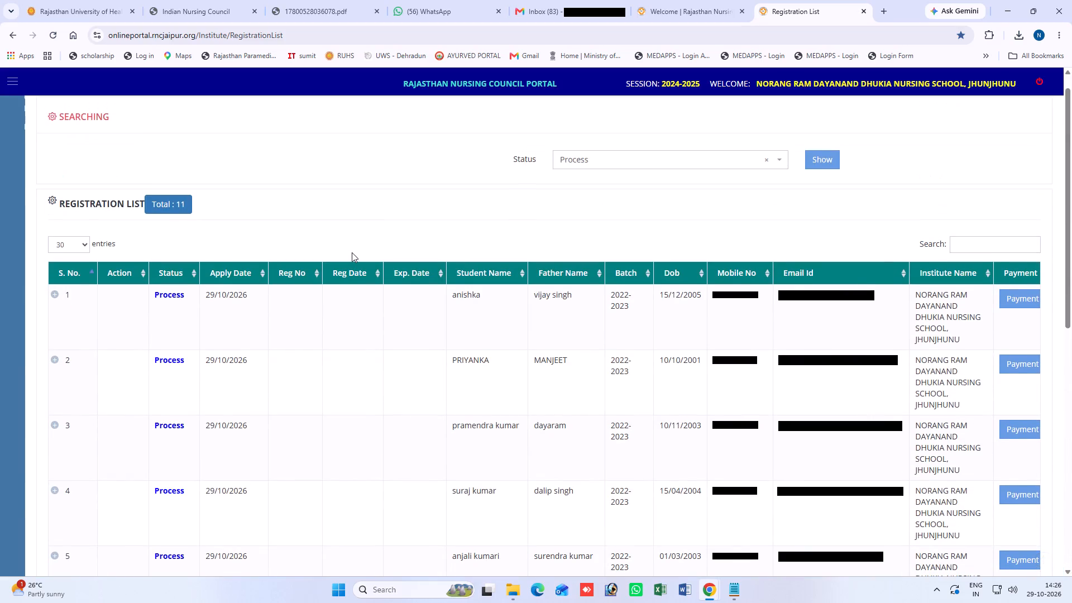
pyautogui.scroll(-5, 355, 281)
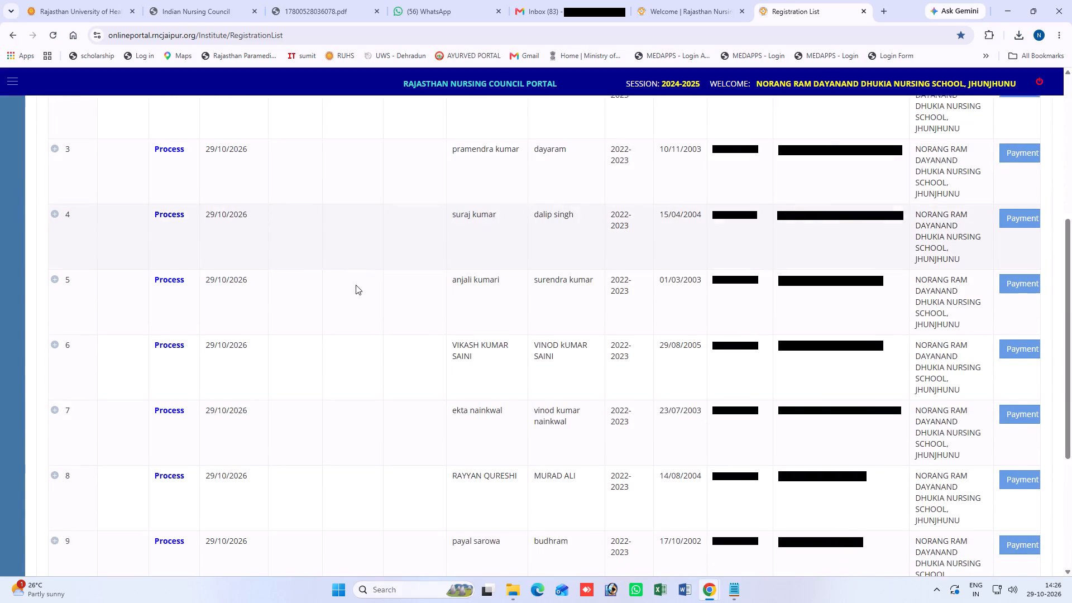
pyautogui.scroll(-5, 357, 302)
pyautogui.scroll(2, 357, 302)
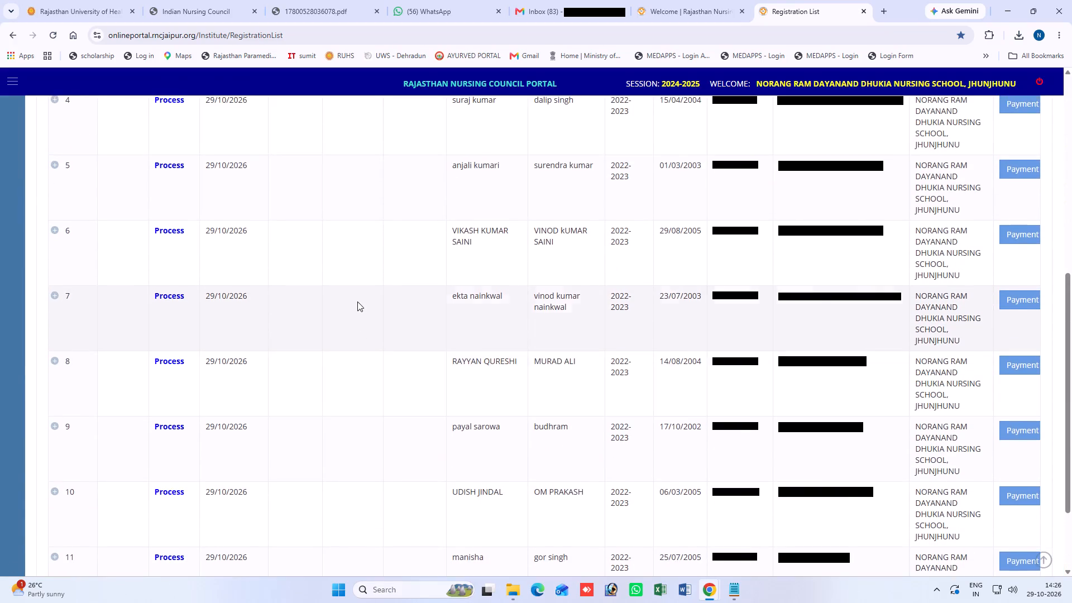
pyautogui.scroll(6, 357, 301)
pyautogui.scroll(4, 497, 243)
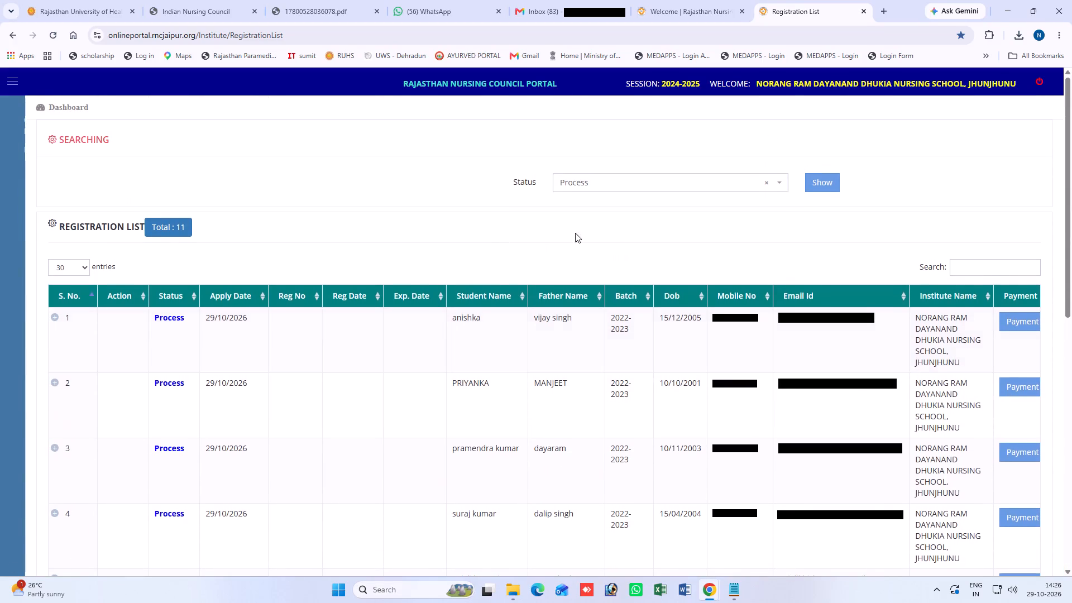
# Switch the registration list's status filter back to Pending and reload the list.
pyautogui.click(620, 185)
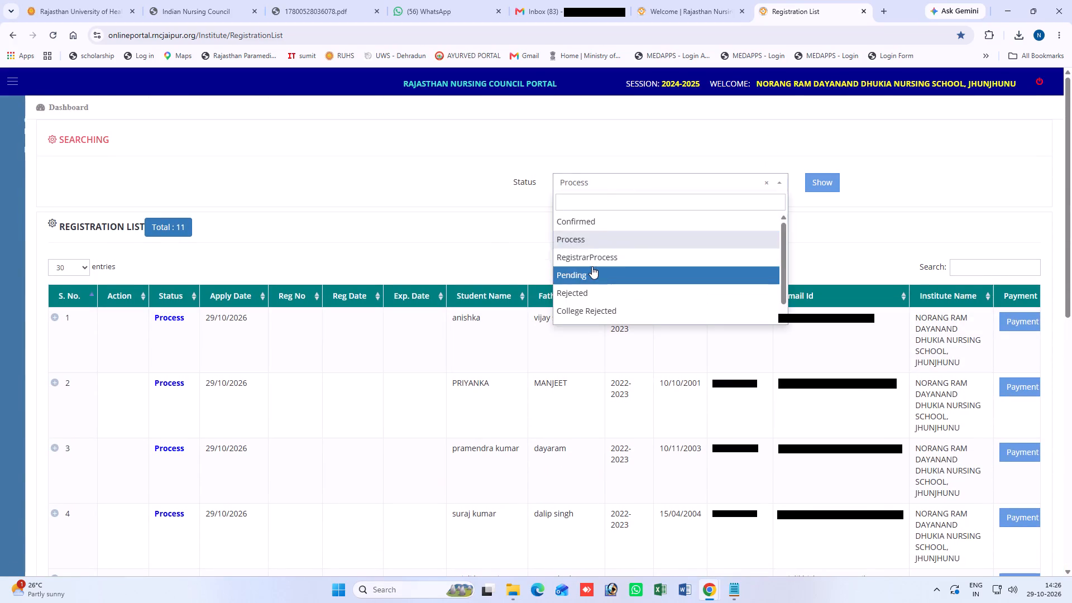
pyautogui.click(591, 269)
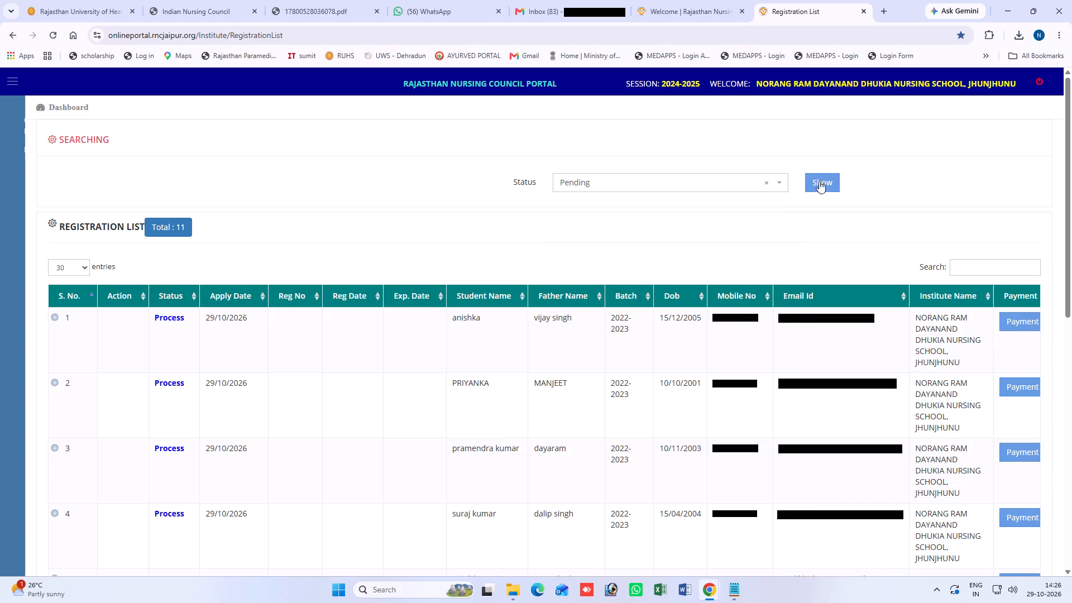
pyautogui.click(827, 182)
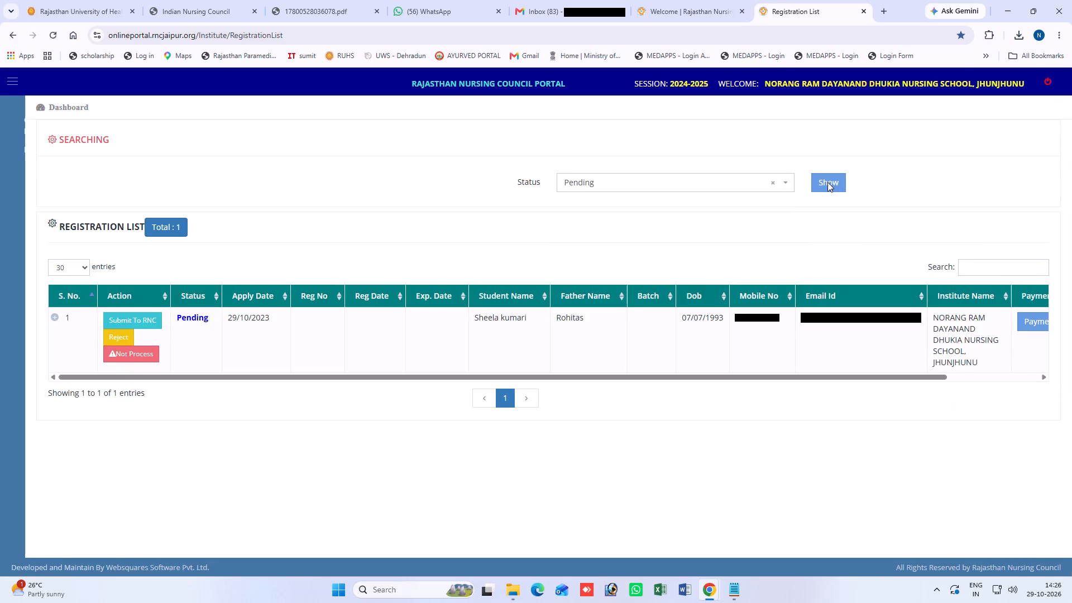
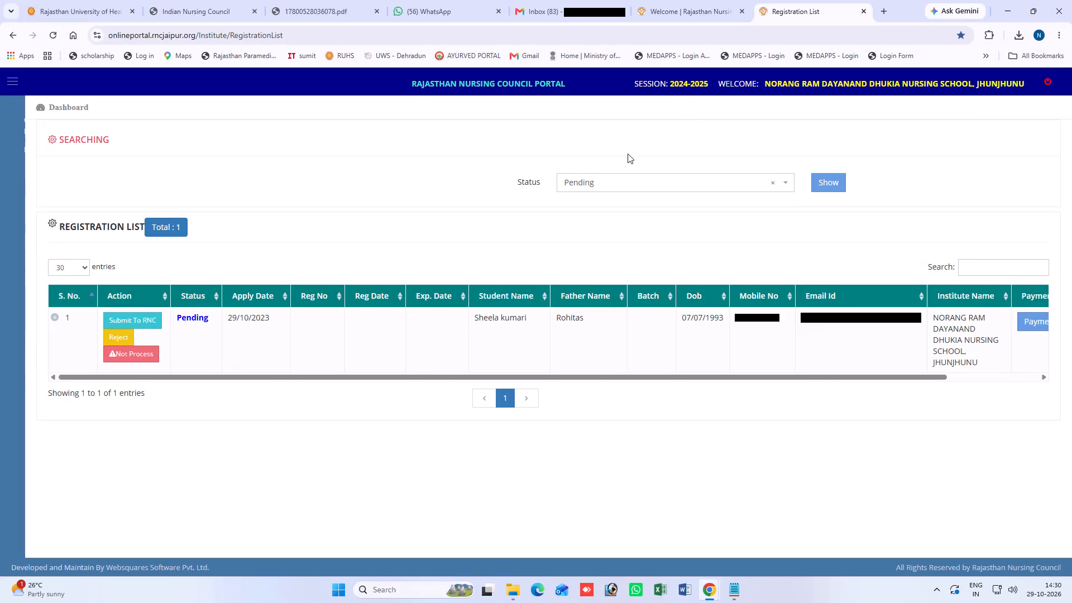
# Reload the registration list with the status filter set to Pending to check for newly arrived applications.
pyautogui.click(628, 185)
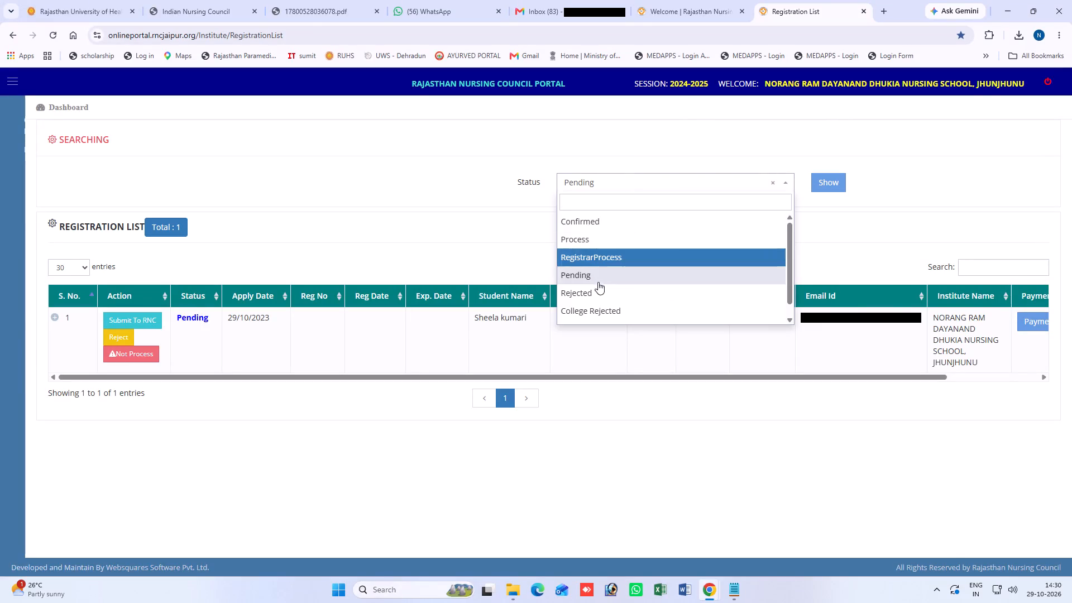
pyautogui.click(598, 274)
pyautogui.click(833, 180)
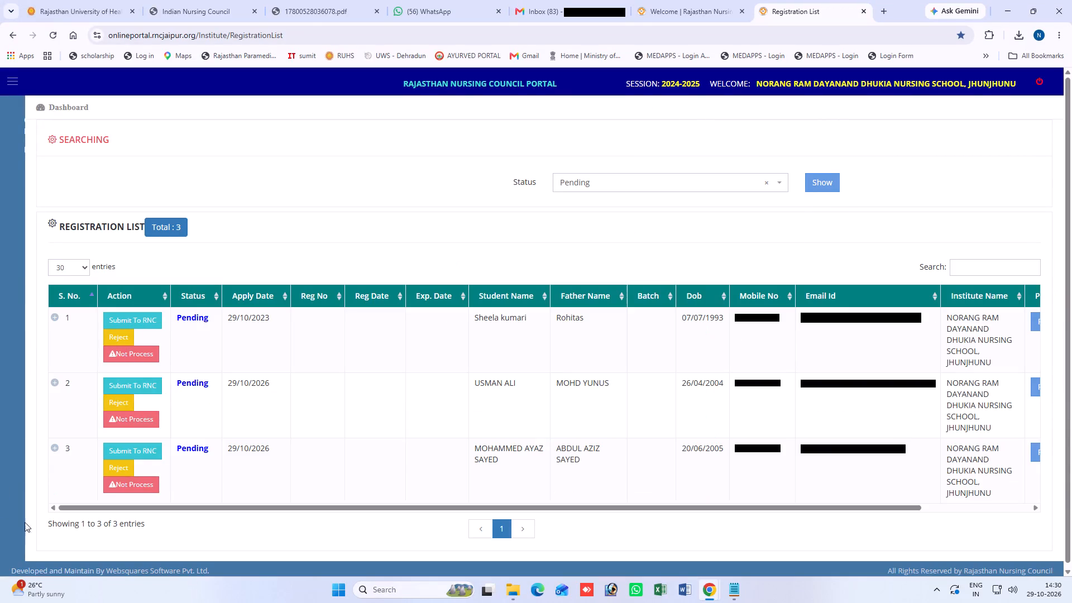
# Submit the first pending student registration dated 29/10/2026 to RNC with batch 2022-2023, accepting the declaration.
pyautogui.click(129, 382)
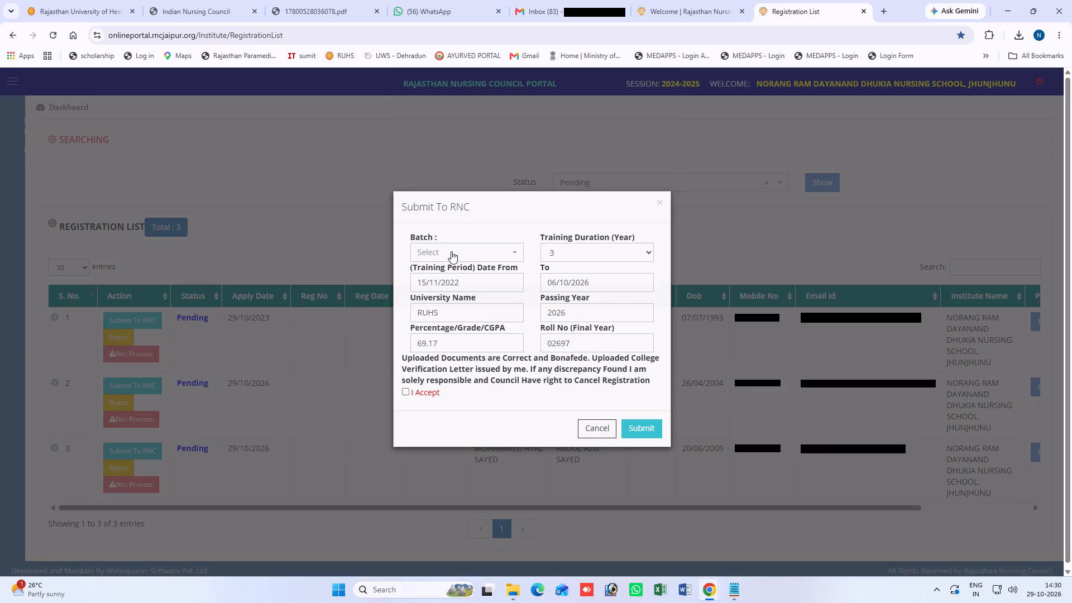
pyautogui.click(451, 251)
pyautogui.scroll(-2, 454, 336)
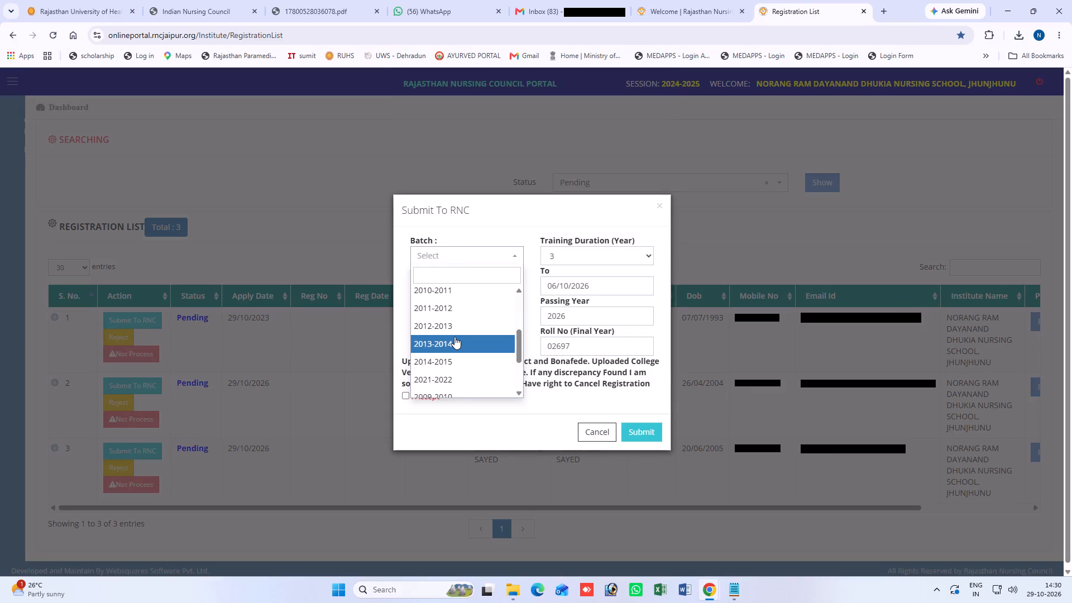
pyautogui.scroll(-1, 454, 337)
pyautogui.click(451, 356)
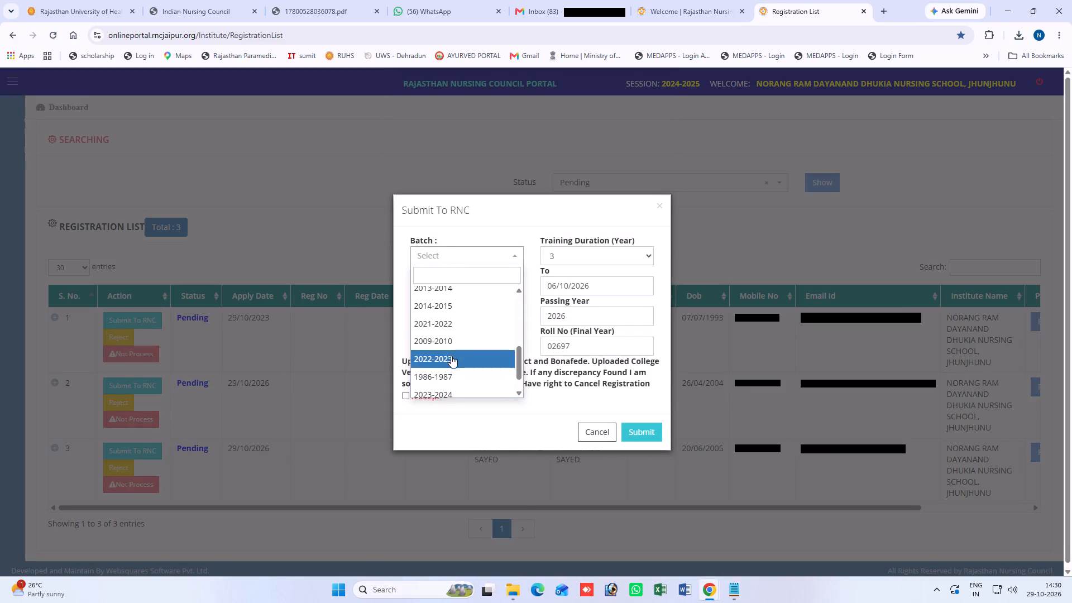
pyautogui.click(406, 395)
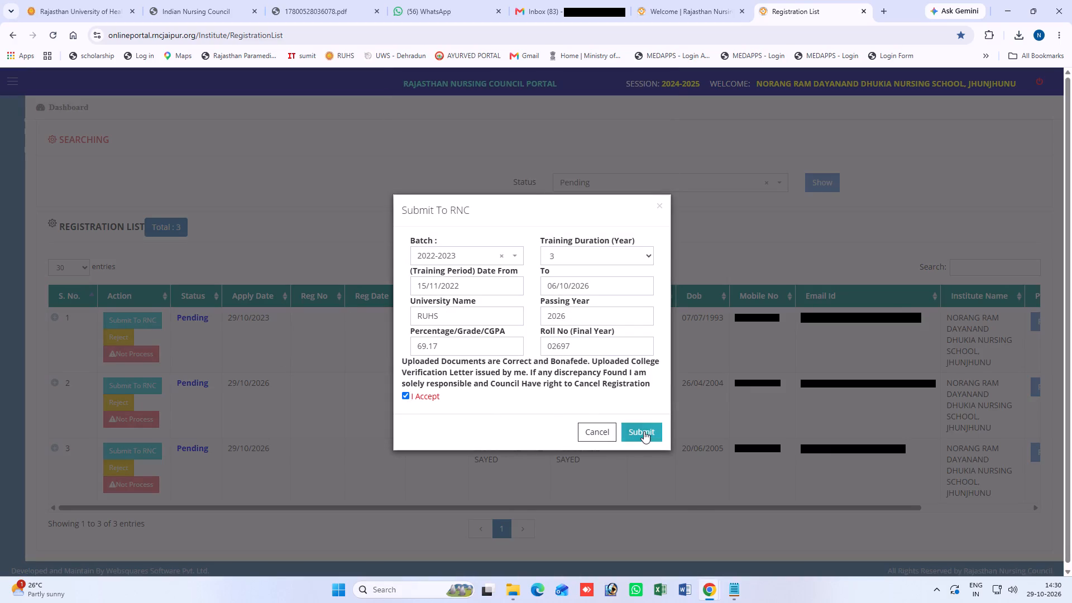
pyautogui.click(644, 431)
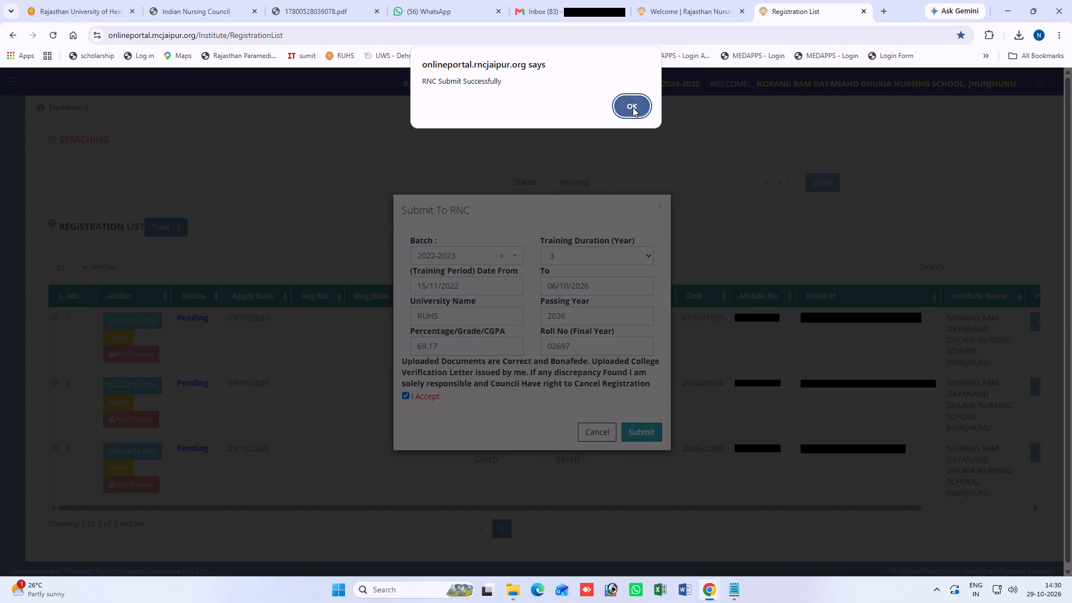
pyautogui.click(633, 107)
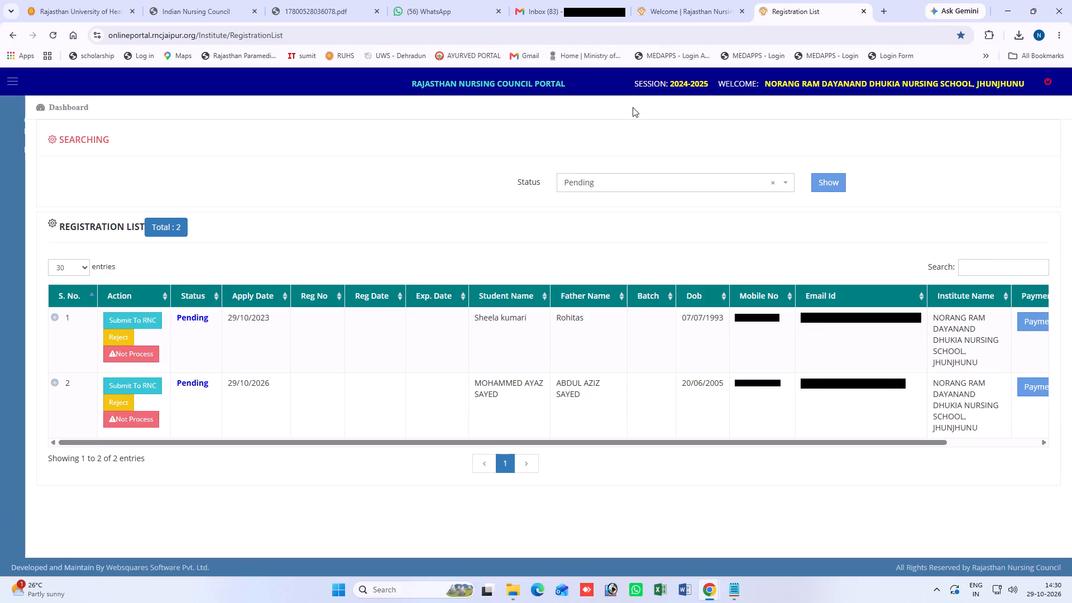
# Submit the remaining pending student registration dated 29/10/2026 to RNC with batch 2022-2023, accepting the declaration.
pyautogui.click(136, 389)
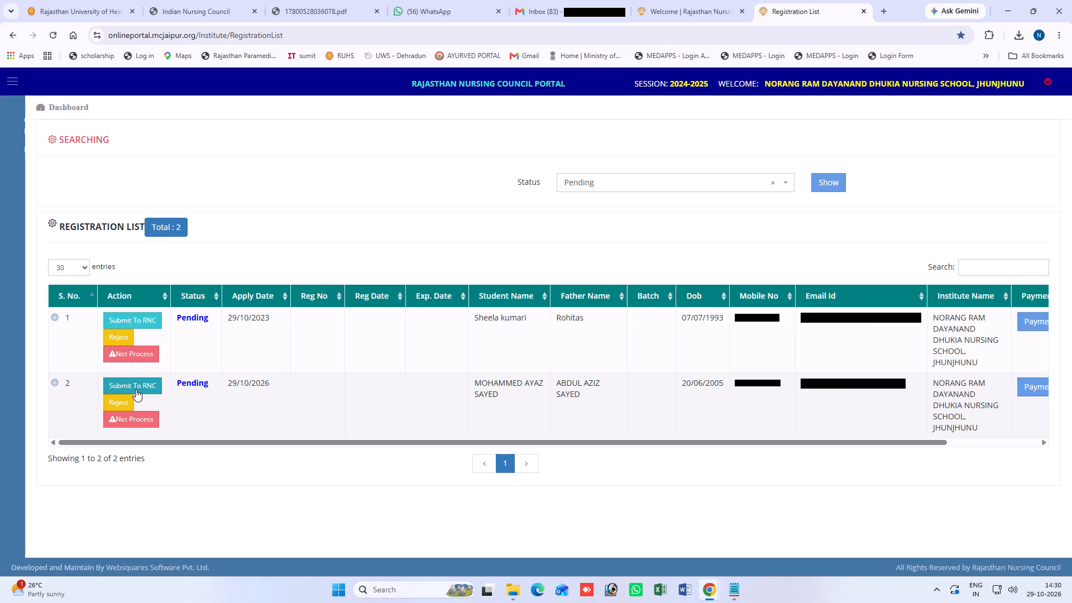
pyautogui.click(445, 253)
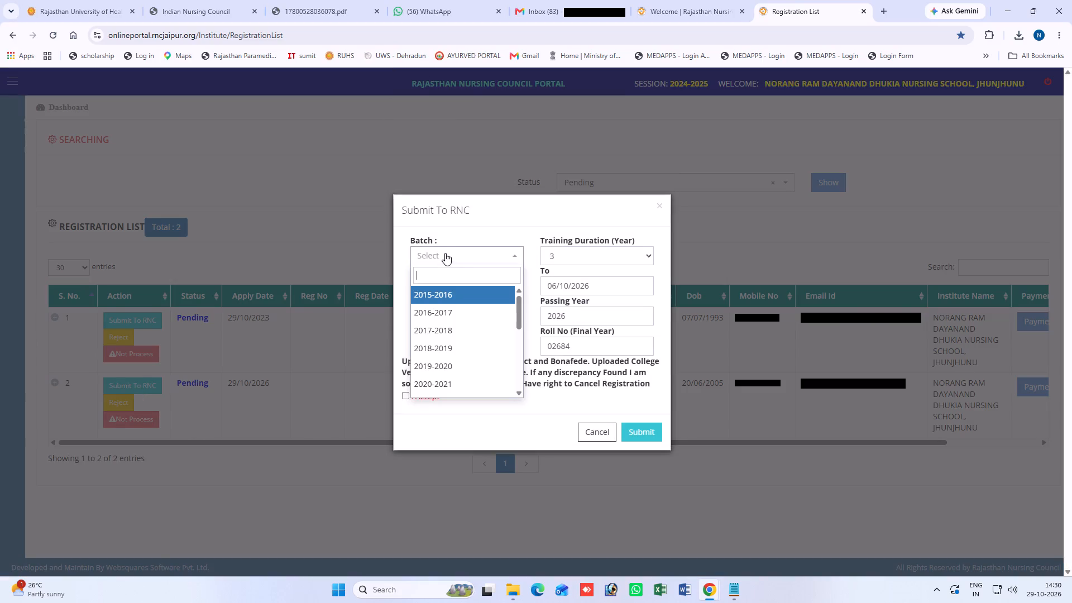
pyautogui.scroll(-2, 456, 330)
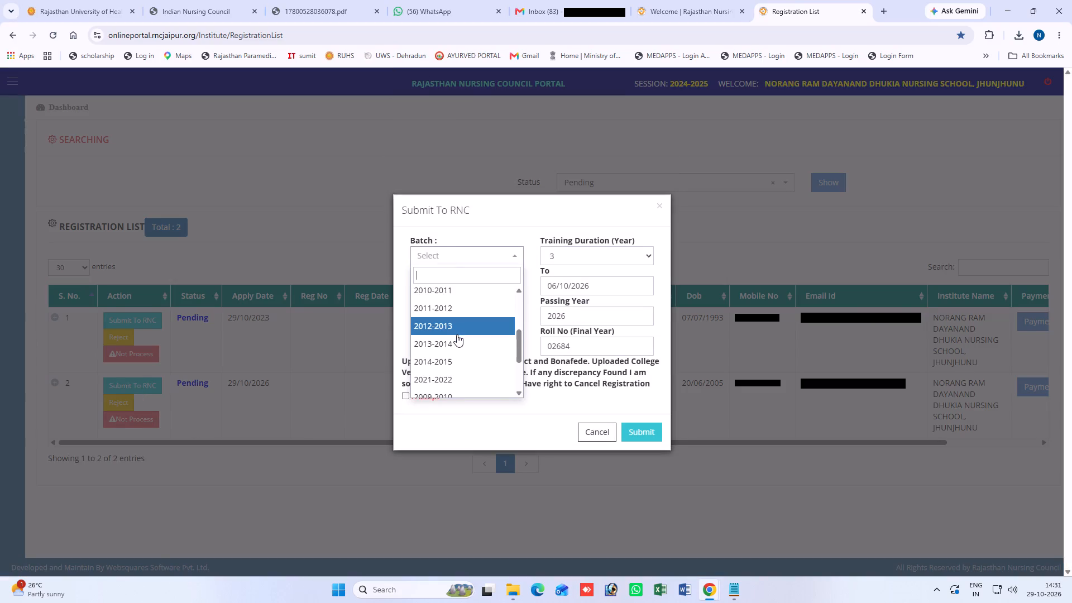
pyautogui.scroll(-1, 457, 337)
pyautogui.click(449, 358)
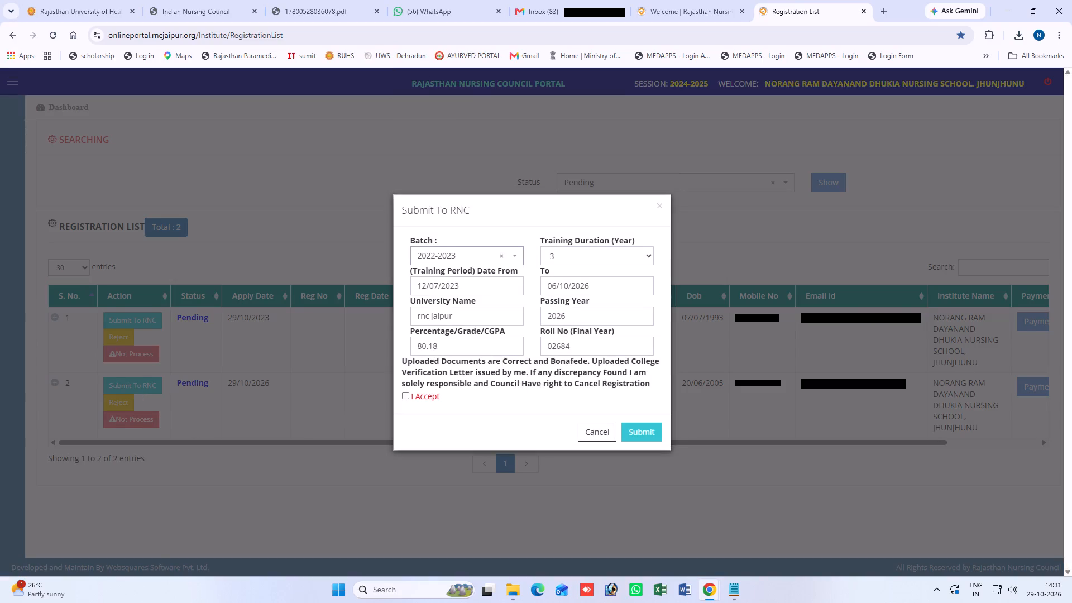
pyautogui.click(404, 394)
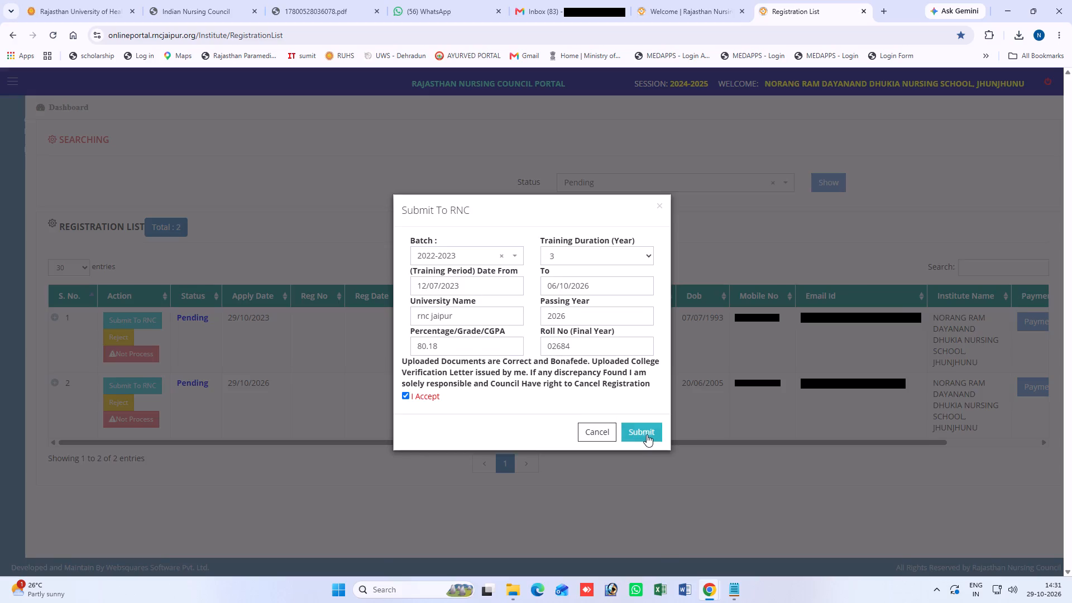
pyautogui.click(646, 434)
pyautogui.click(634, 109)
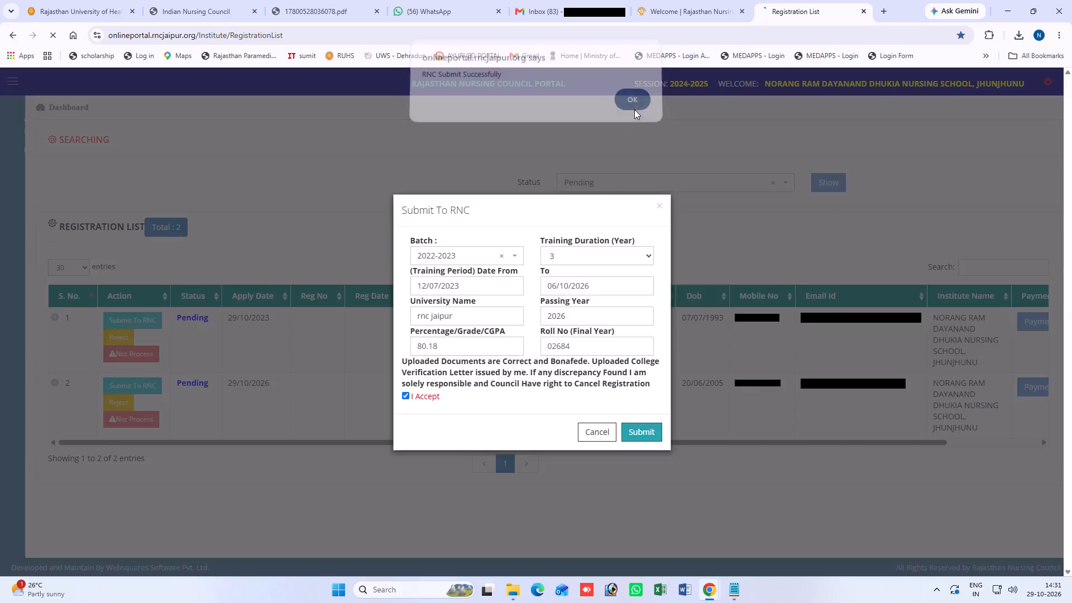
# Filter the registration list by status Process and review all the submitted student registrations, including the two latest submissions.
pyautogui.click(654, 182)
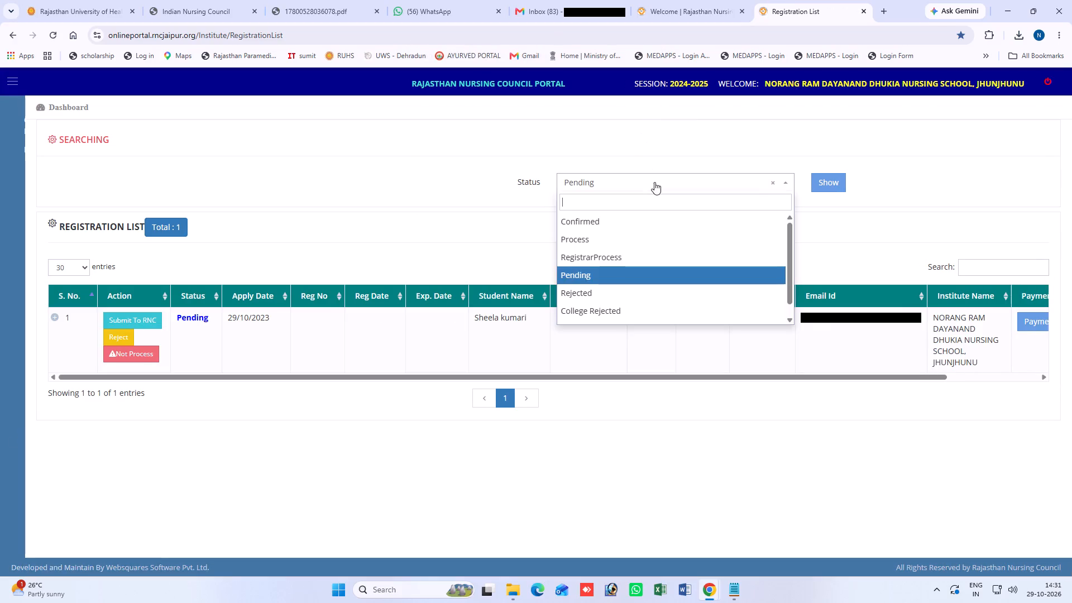
pyautogui.click(623, 238)
pyautogui.click(828, 183)
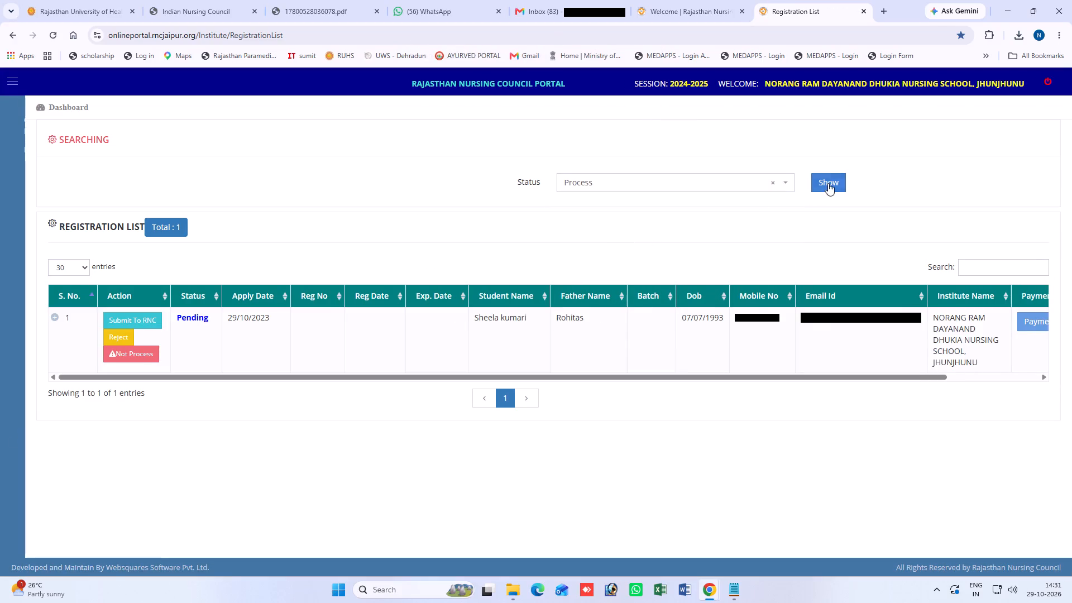
pyautogui.scroll(-18, 467, 393)
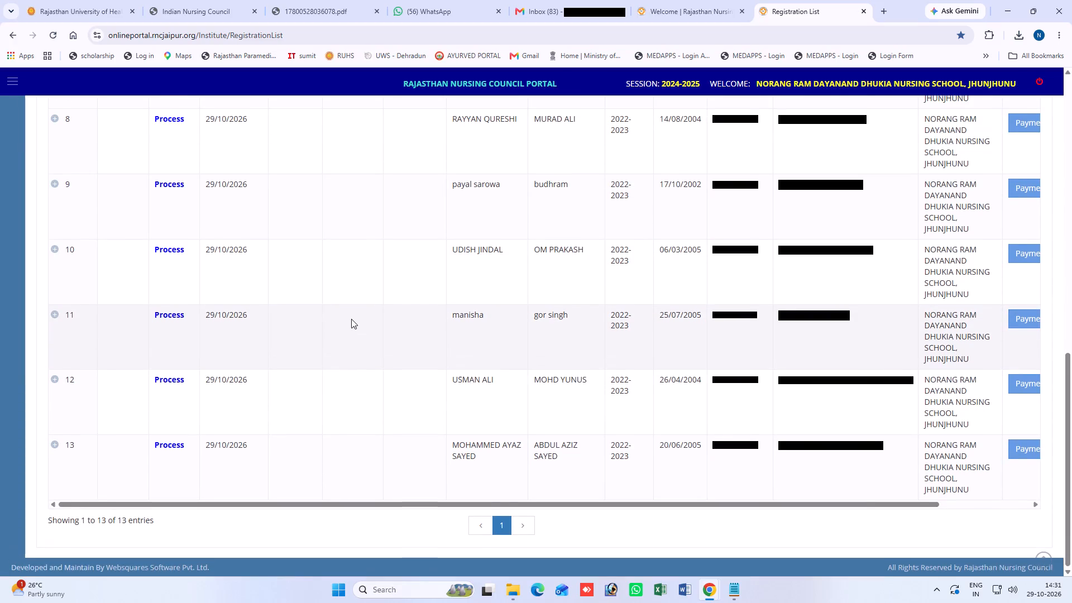
pyautogui.scroll(13, 351, 319)
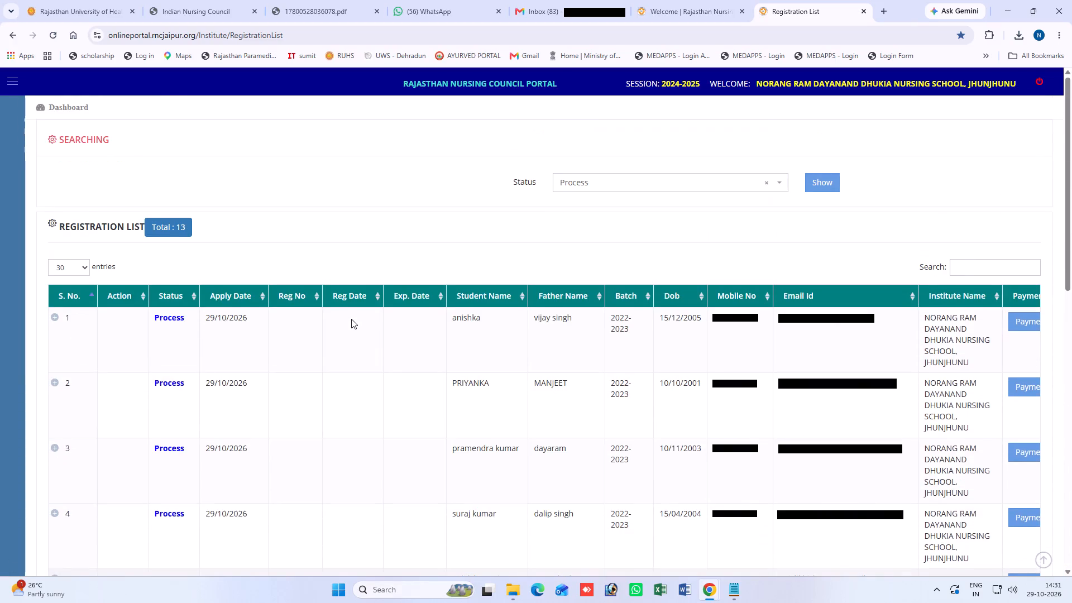
pyautogui.scroll(-5, 351, 319)
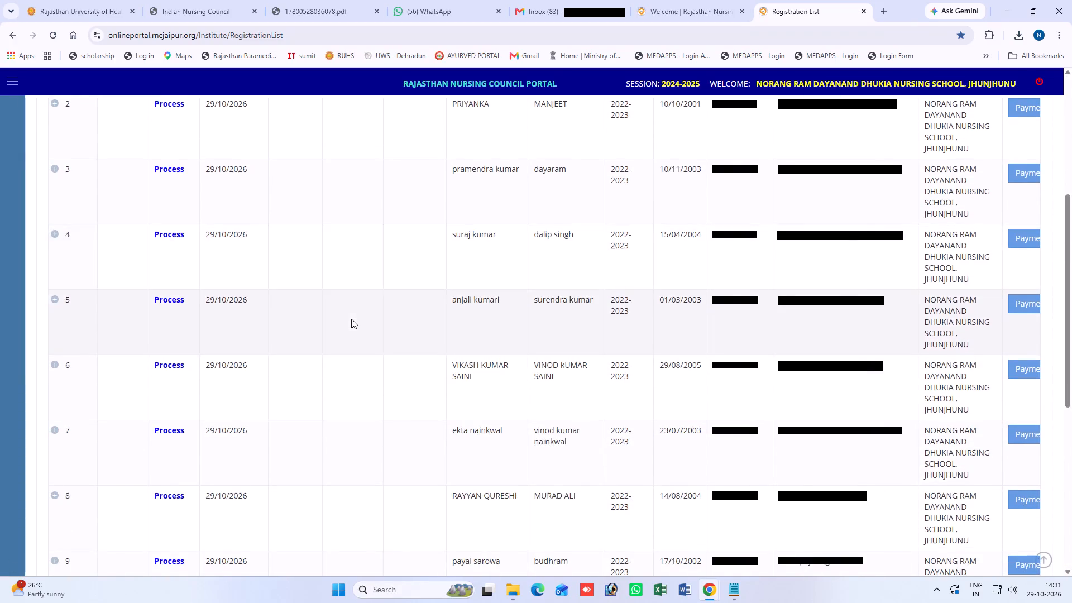
pyautogui.scroll(-10, 351, 319)
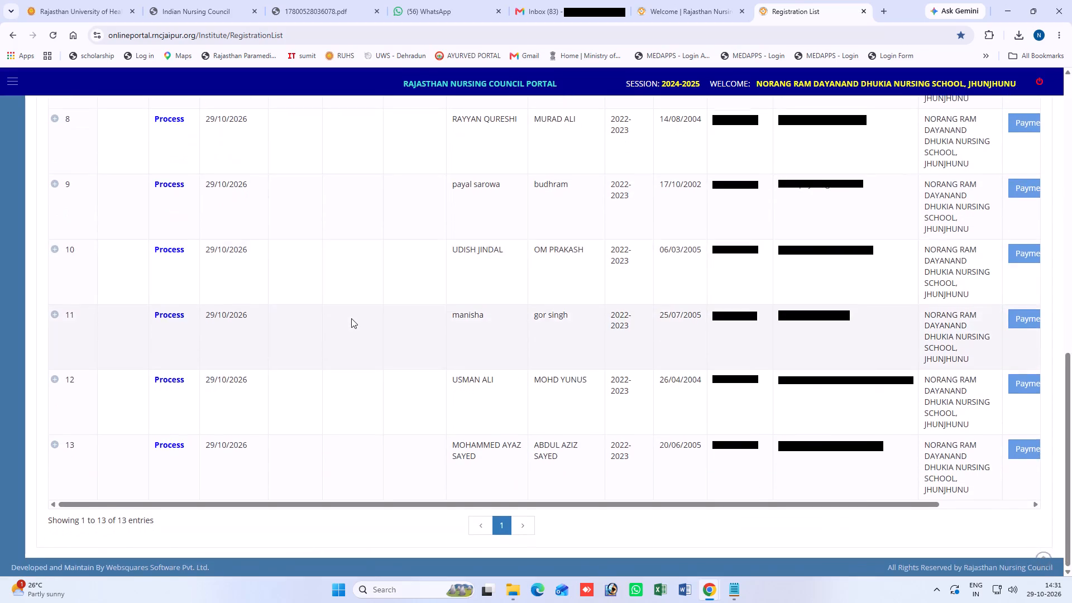
pyautogui.scroll(18, 351, 318)
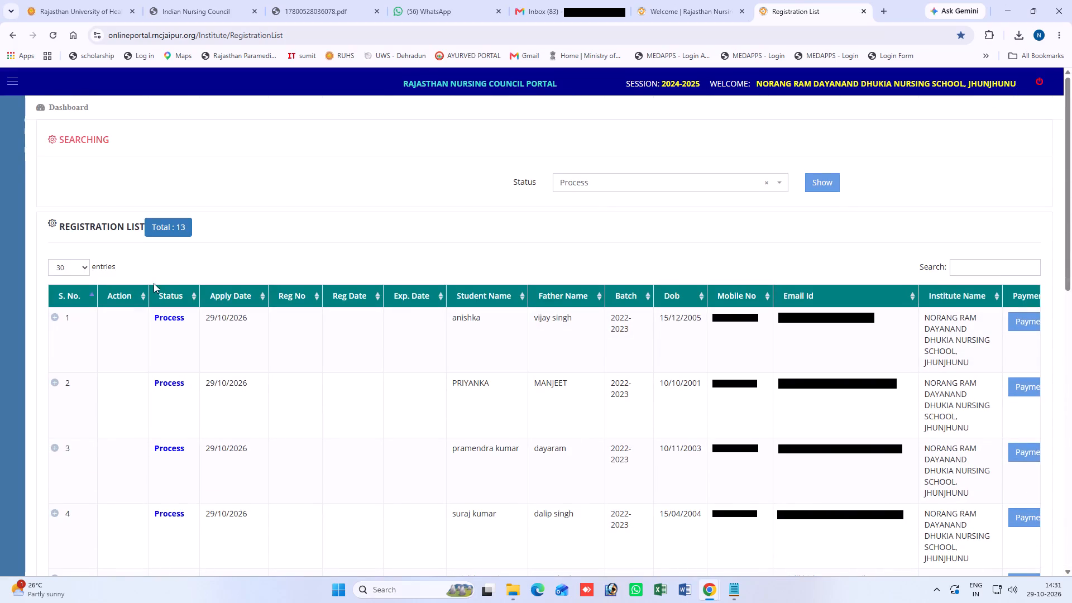
# Switch the registration list's status filter back to Pending and reload the list.
pyautogui.click(728, 185)
pyautogui.click(610, 272)
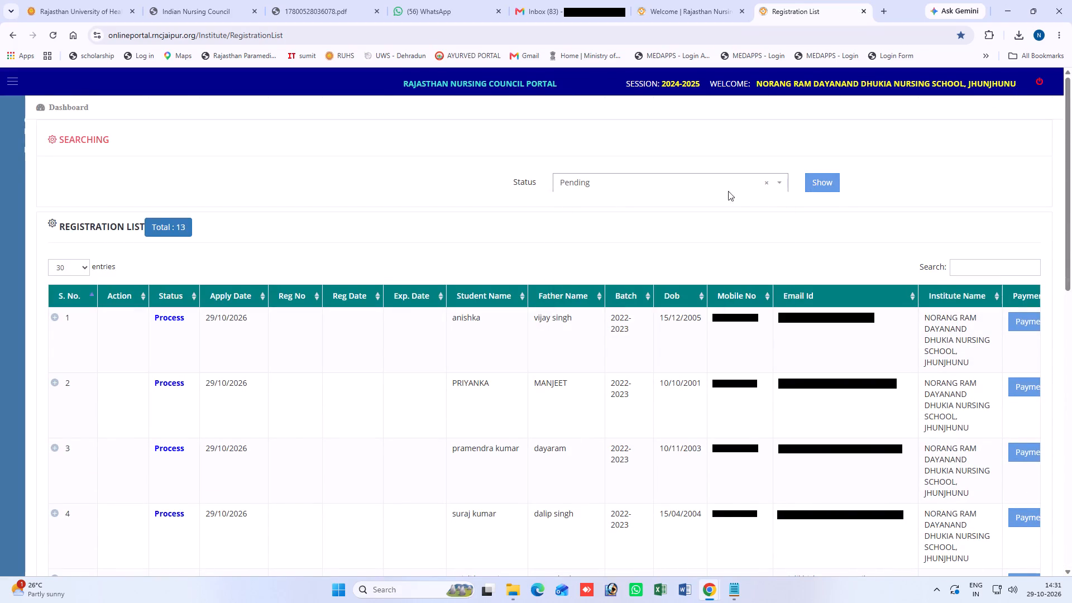
pyautogui.click(819, 178)
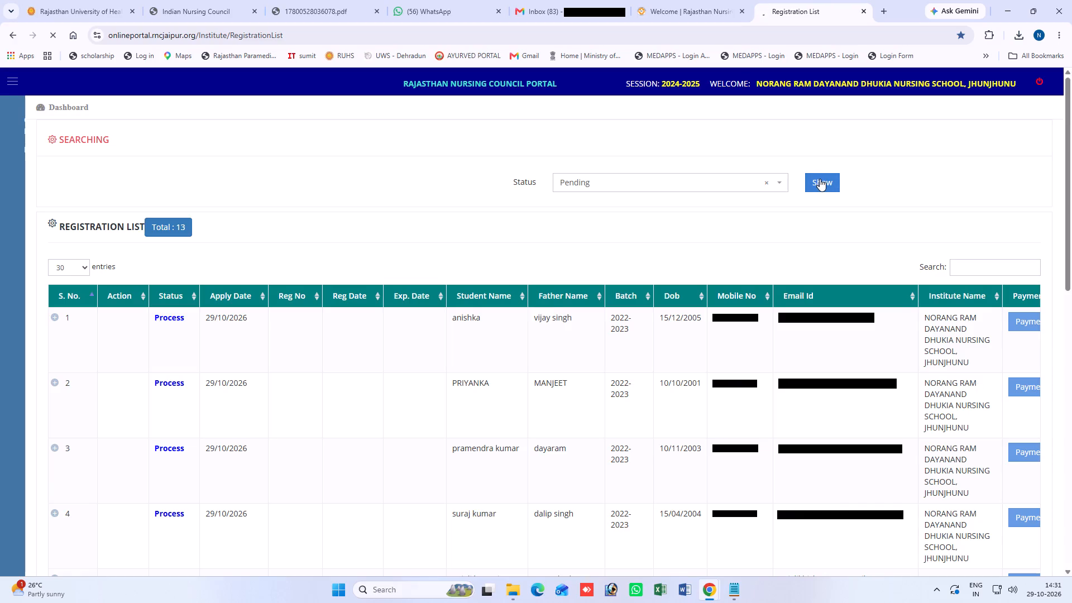
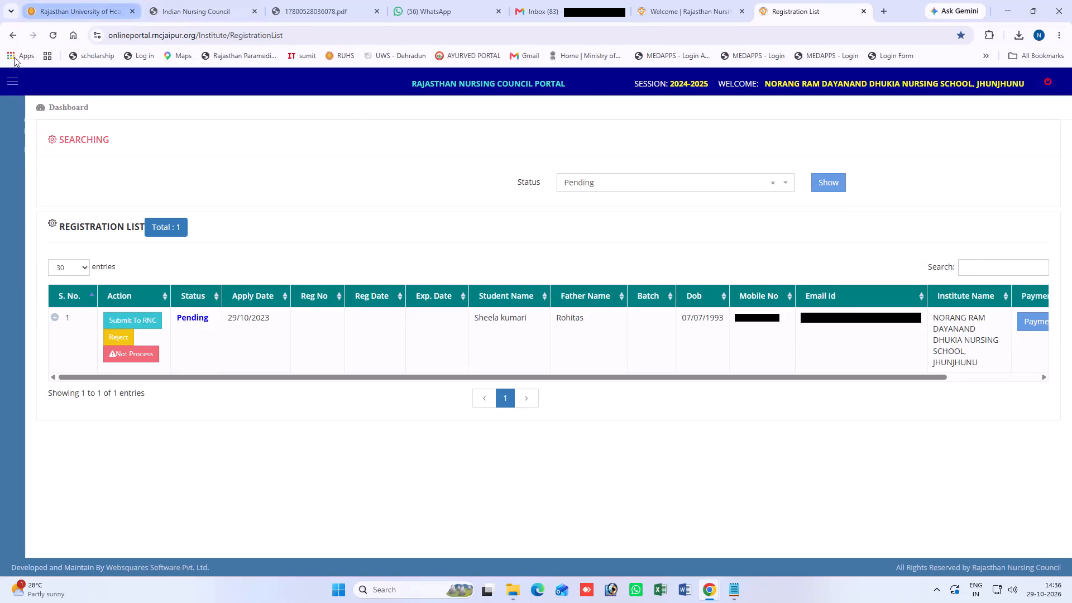
# Reload the registration list with the status filter set to Pending to fetch newly arrived registrations.
pyautogui.click(652, 180)
pyautogui.click(628, 279)
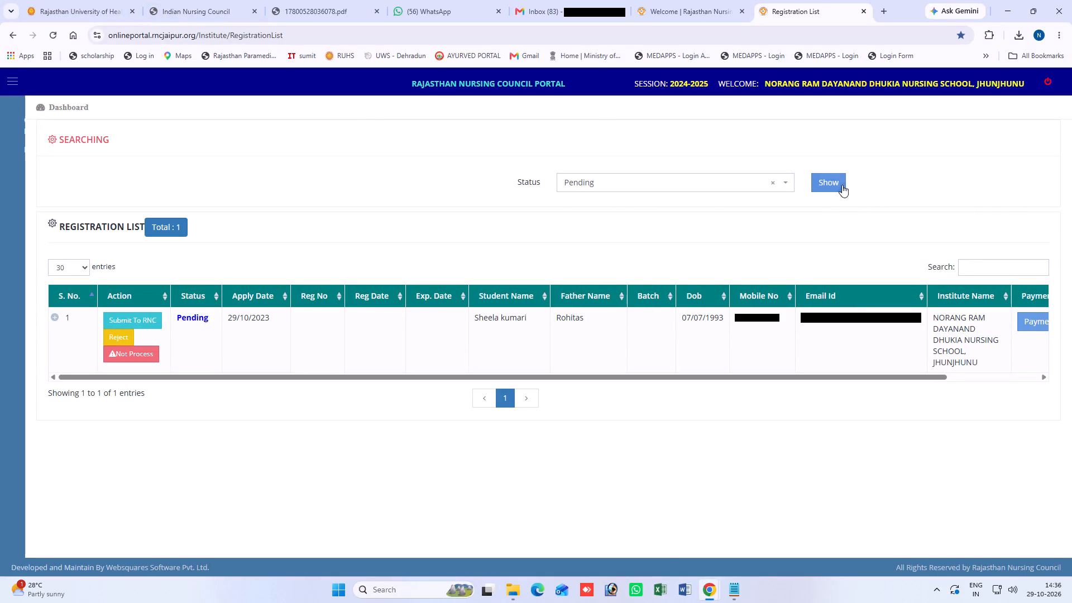
pyautogui.click(839, 180)
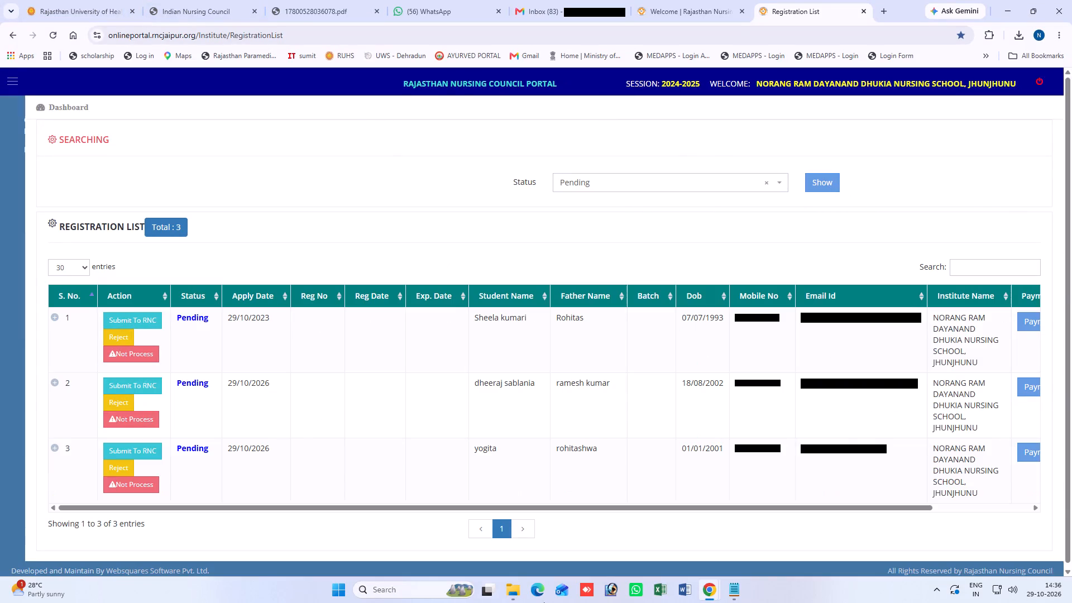
# Submit the first of the newly arrived pending registrations dated 29/10/2026 to RNC with batch 2022-2023, accepting the declaration.
pyautogui.click(113, 381)
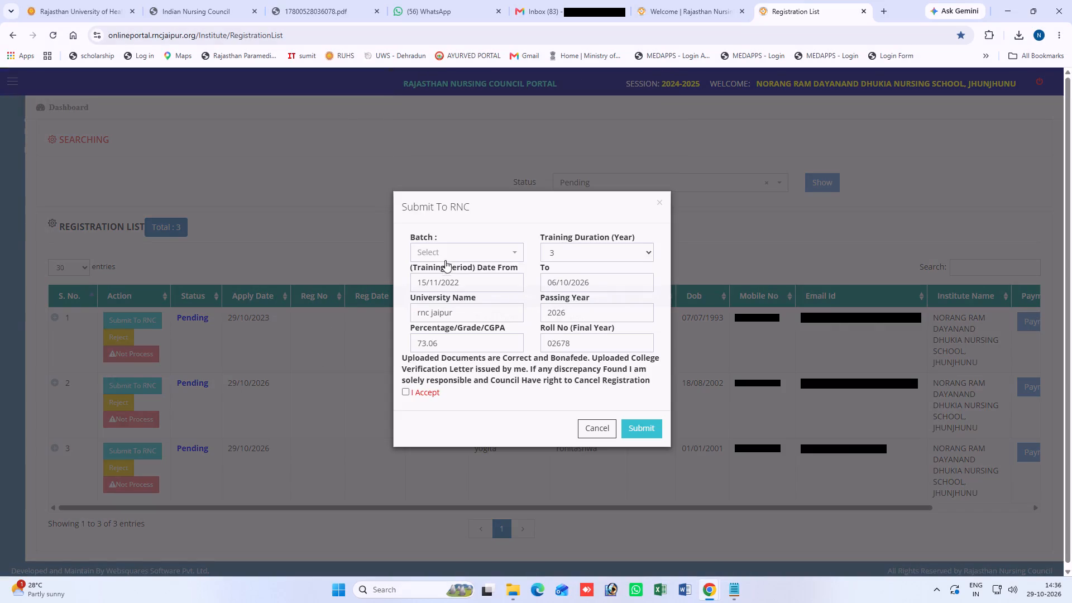
pyautogui.click(447, 258)
pyautogui.scroll(-3, 442, 356)
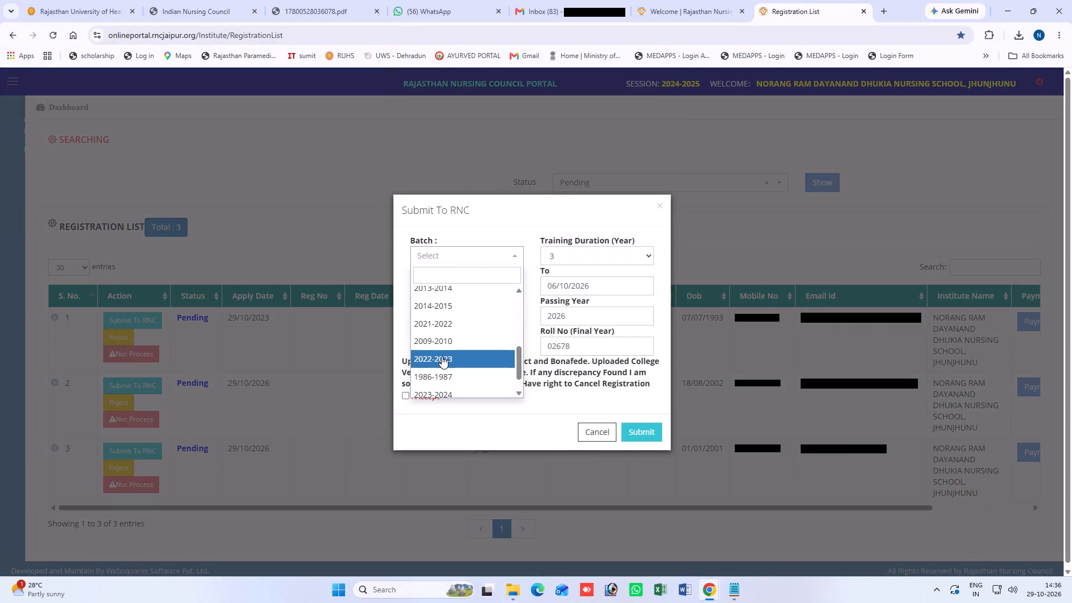
pyautogui.click(438, 355)
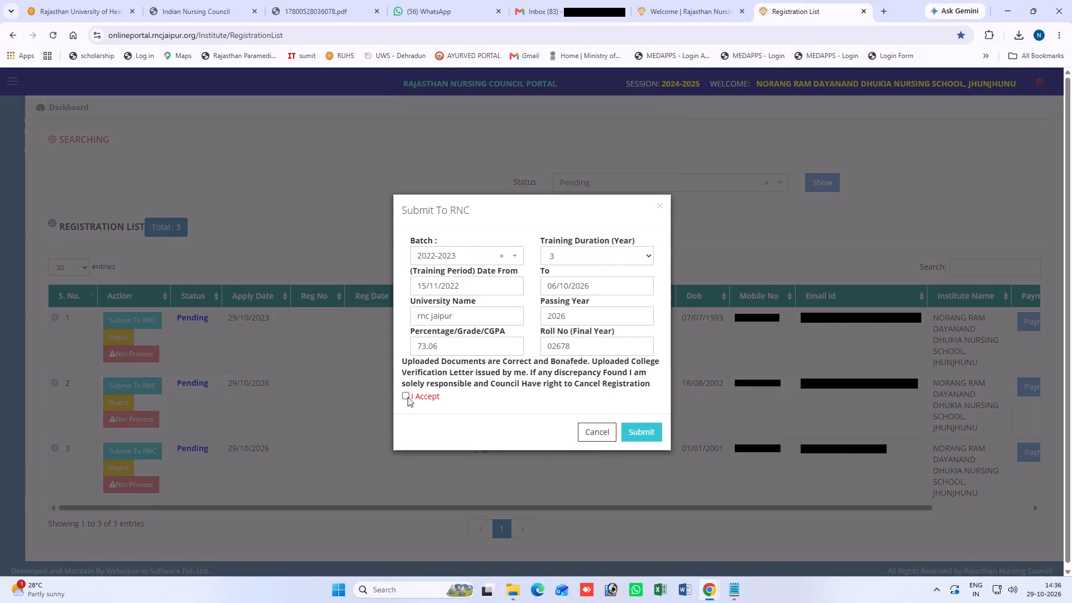
pyautogui.click(408, 397)
pyautogui.click(632, 431)
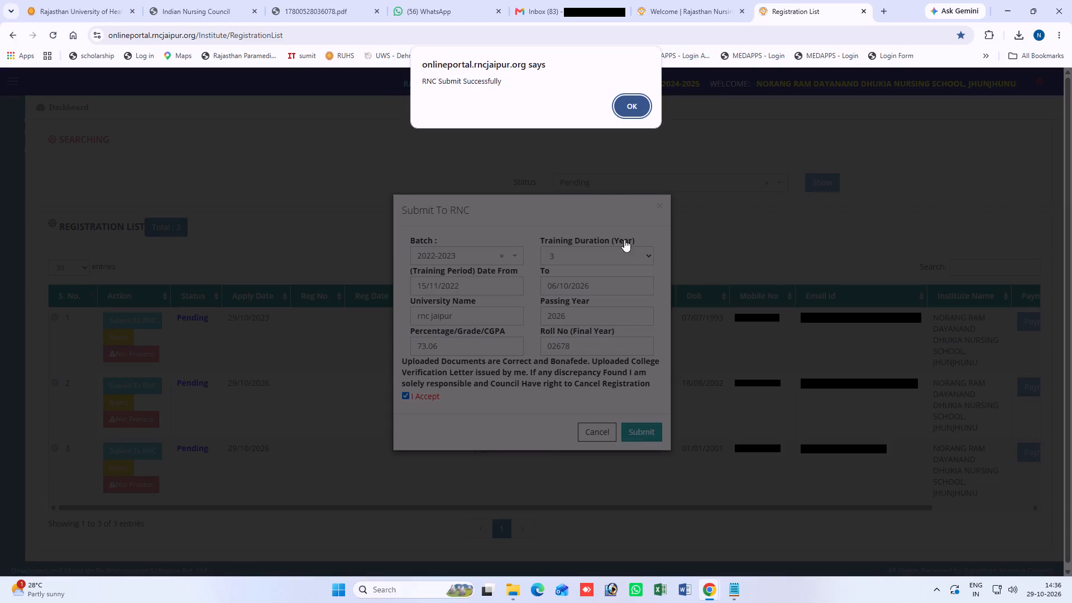
pyautogui.click(624, 104)
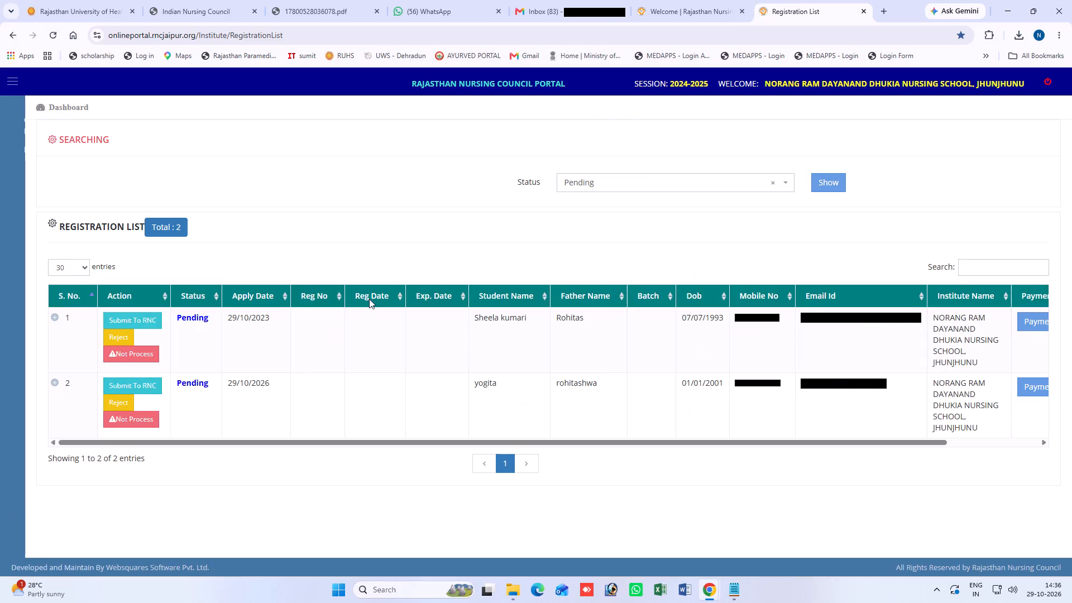
# Submit the other pending student registration dated 29/10/2026 to RNC with batch 2022-2023, accepting the declaration.
pyautogui.click(150, 380)
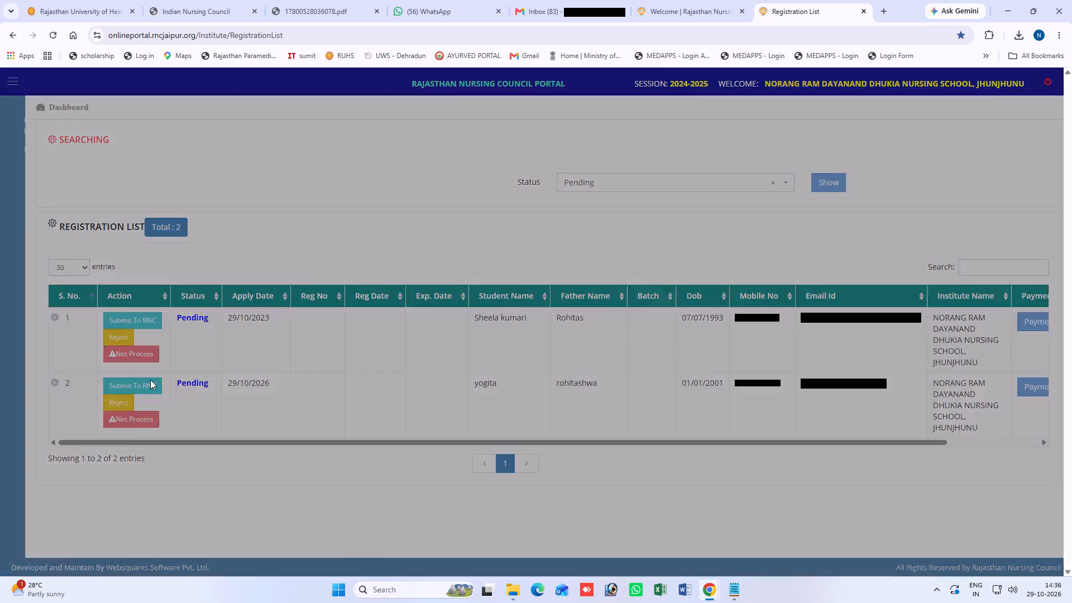
pyautogui.click(447, 254)
pyautogui.scroll(-4, 452, 324)
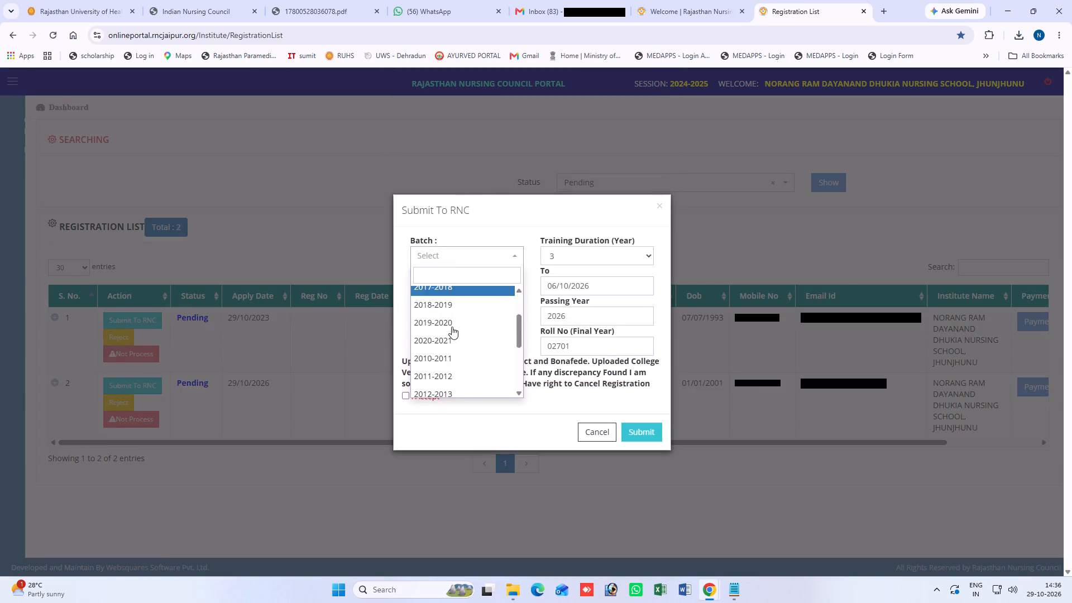
pyautogui.scroll(-1, 442, 371)
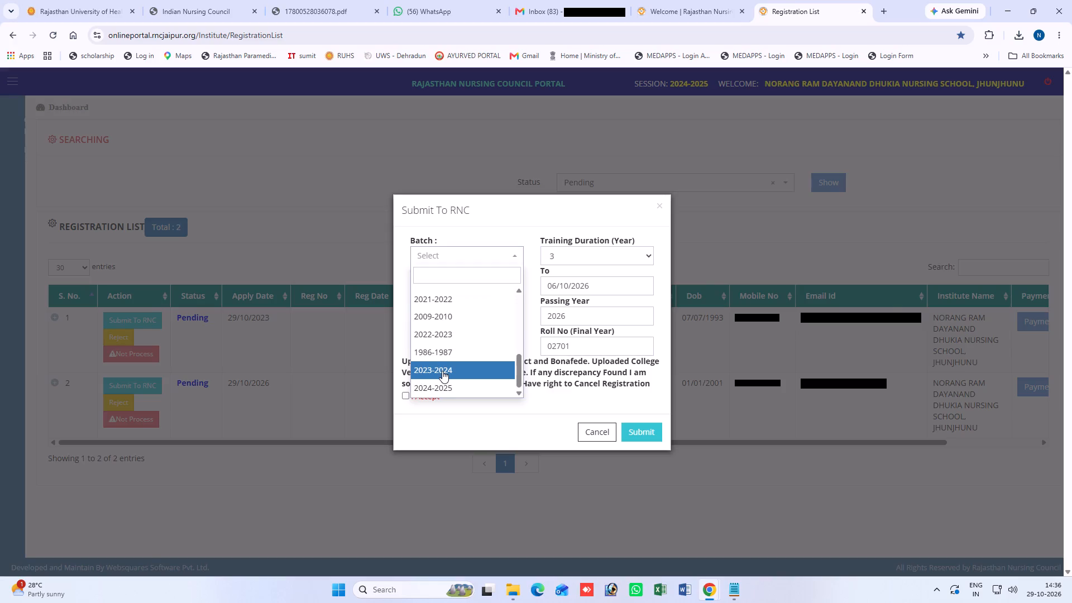
pyautogui.scroll(-2, 442, 371)
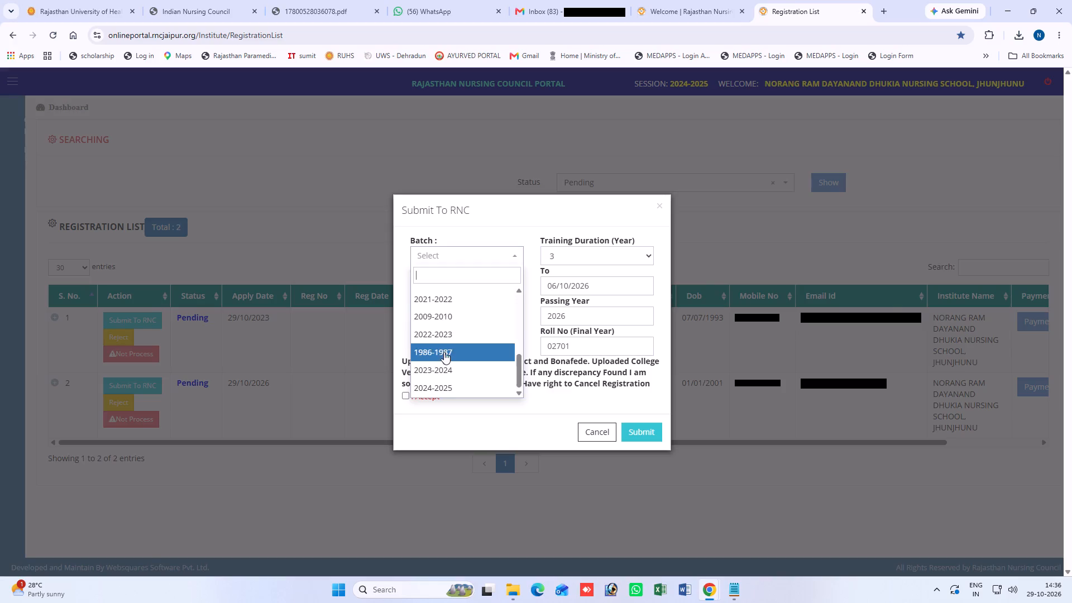
pyautogui.click(445, 334)
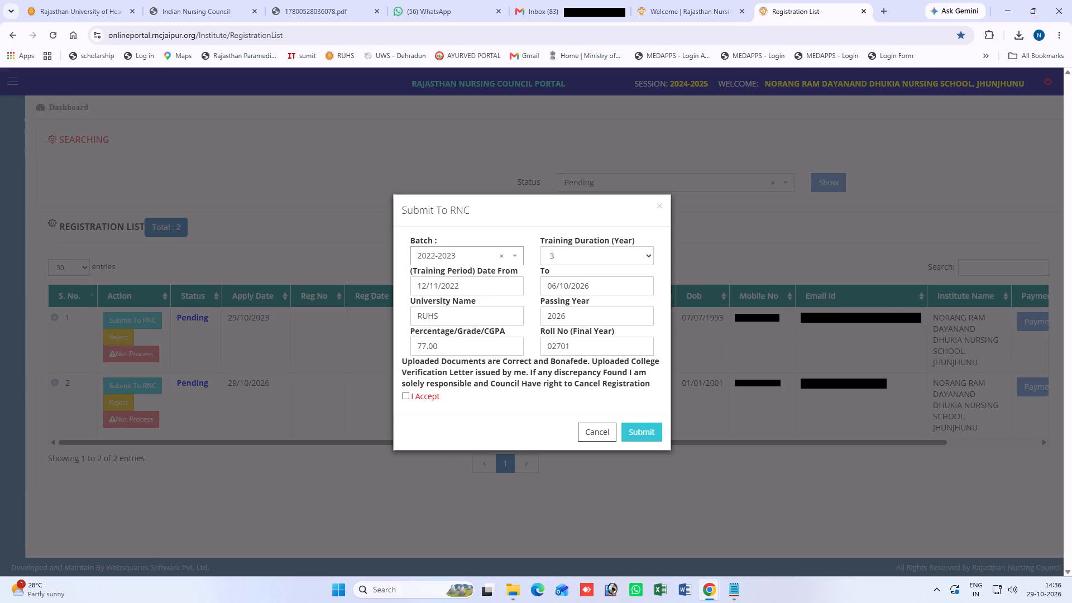
pyautogui.click(405, 396)
pyautogui.click(637, 440)
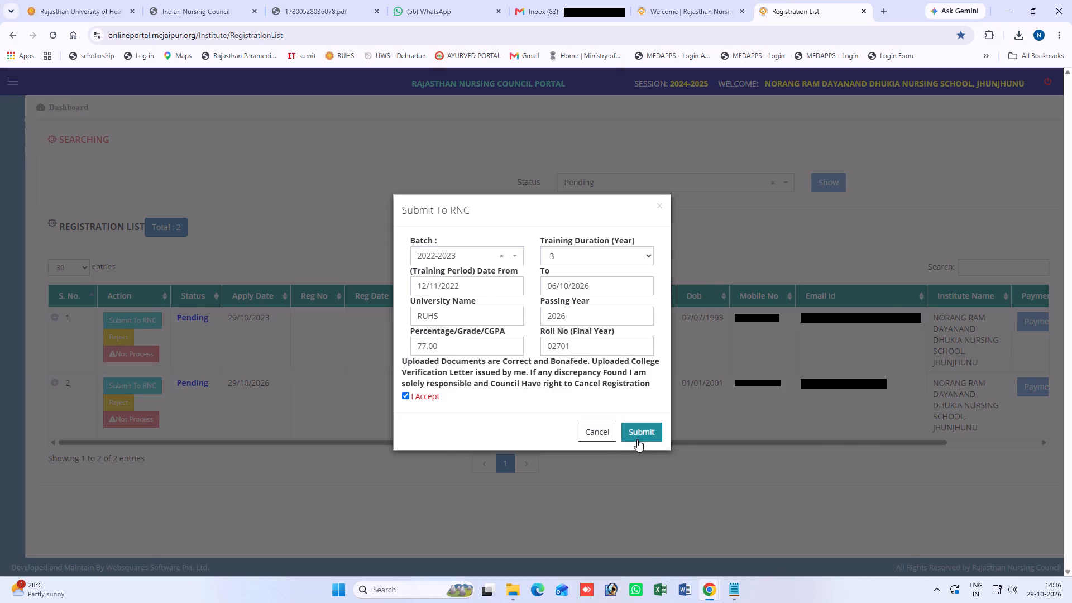
pyautogui.click(642, 104)
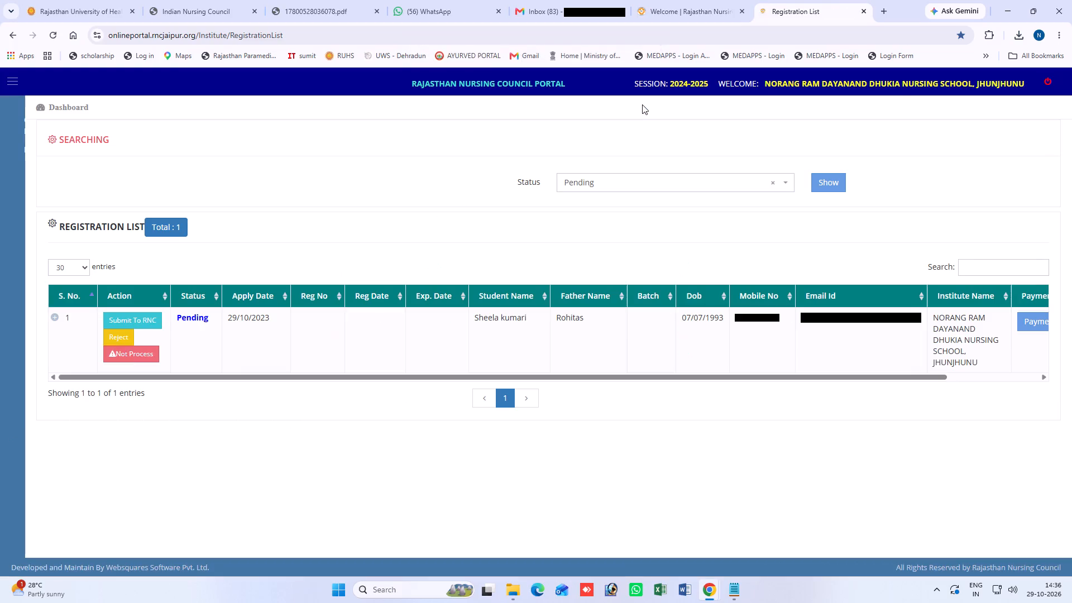